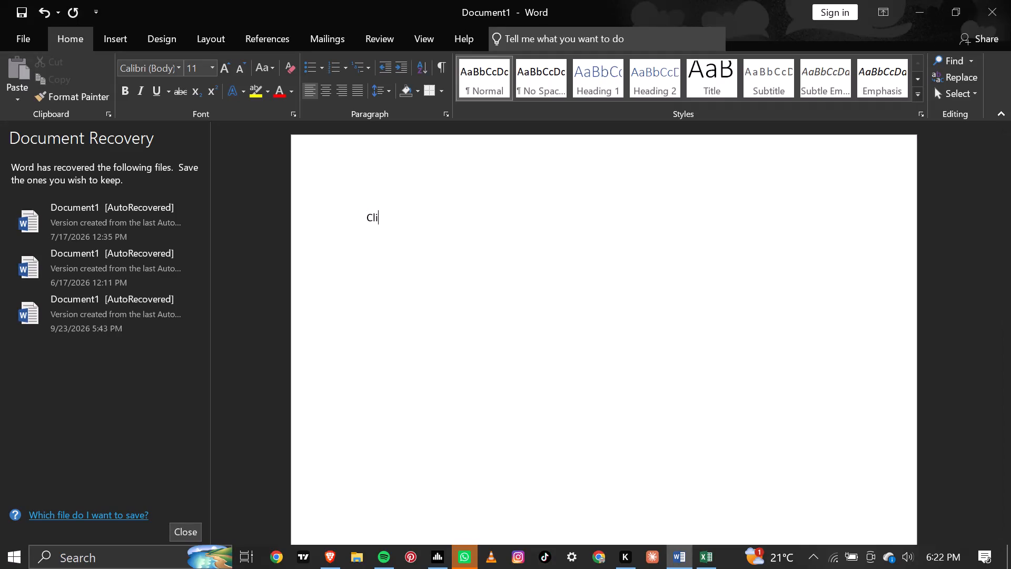
Complete the title "Clinical manifestations", then underline and centre it.
text(cak)
key(BackSpace)
text(l manifestations)
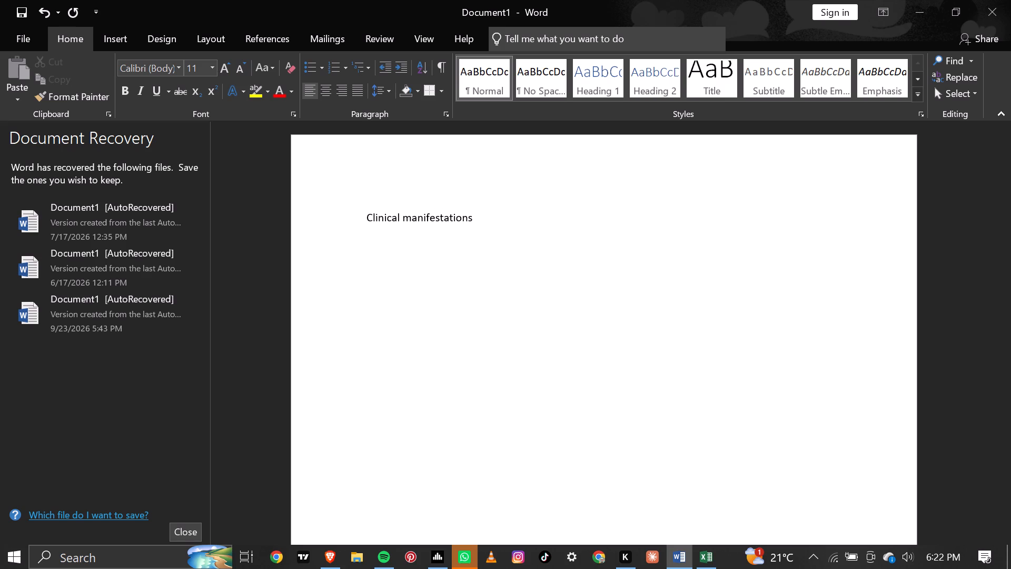
key(ctrl+a)
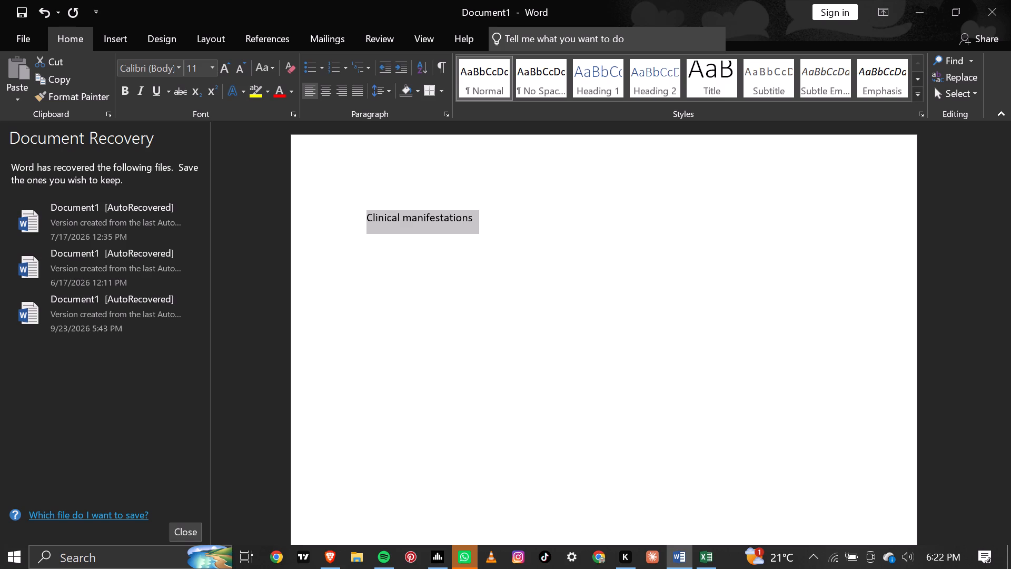
key(ctrl+u)
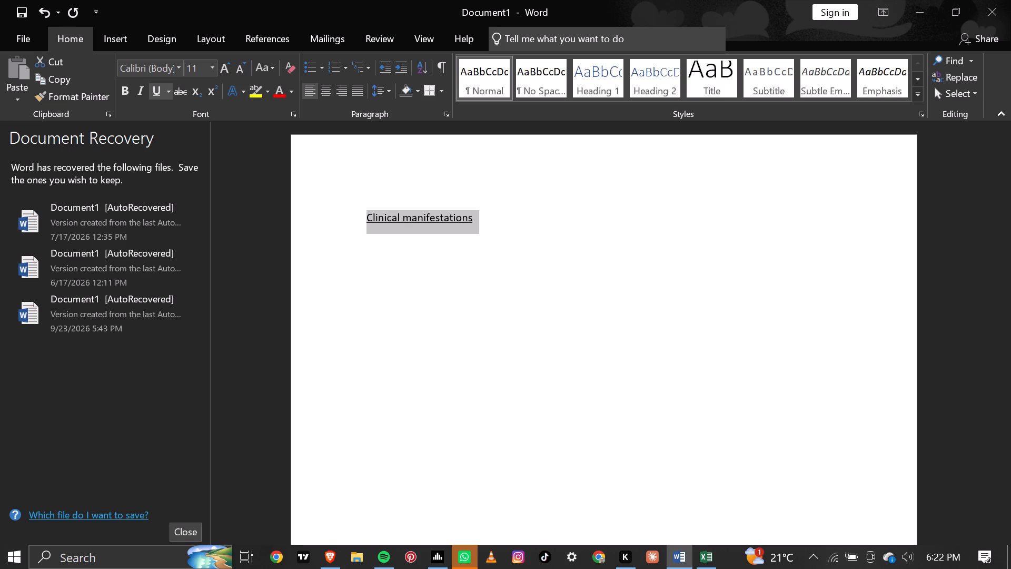
key(ctrl+e)
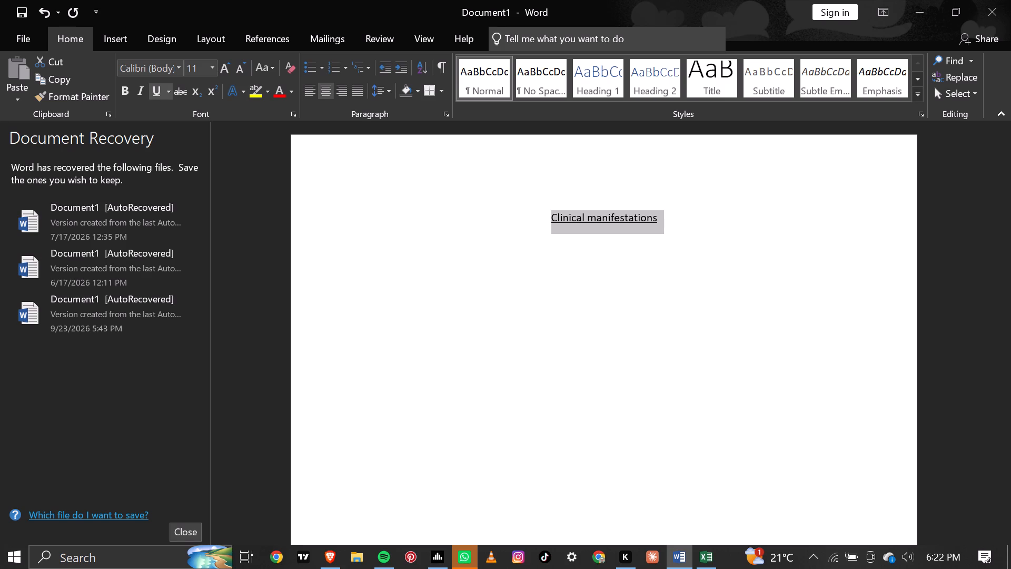
Start a left-aligned, non-underlined line below the title and enter "Lower abdominal pain".
click(333, 264)
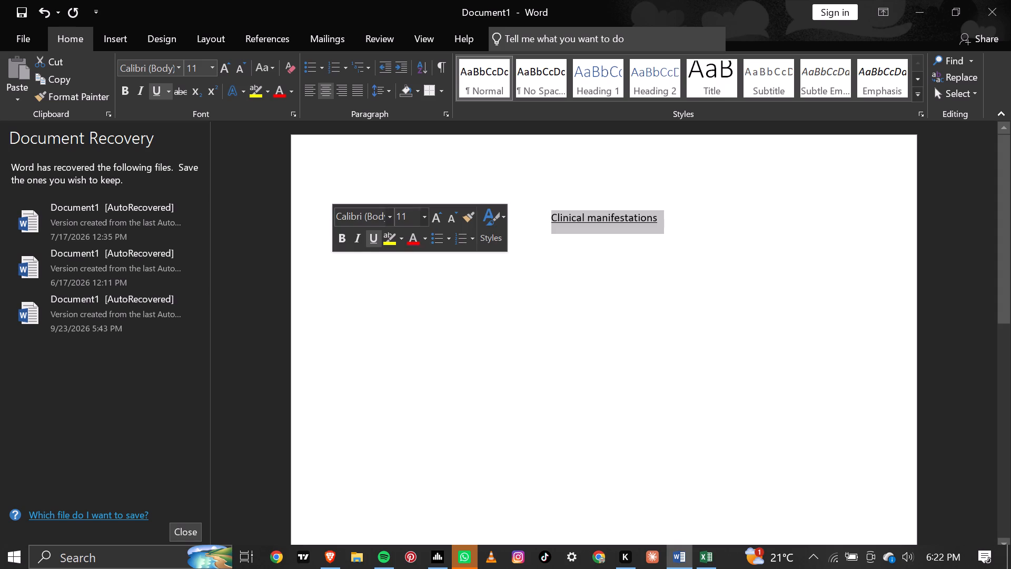
double_click(344, 259)
click(344, 259)
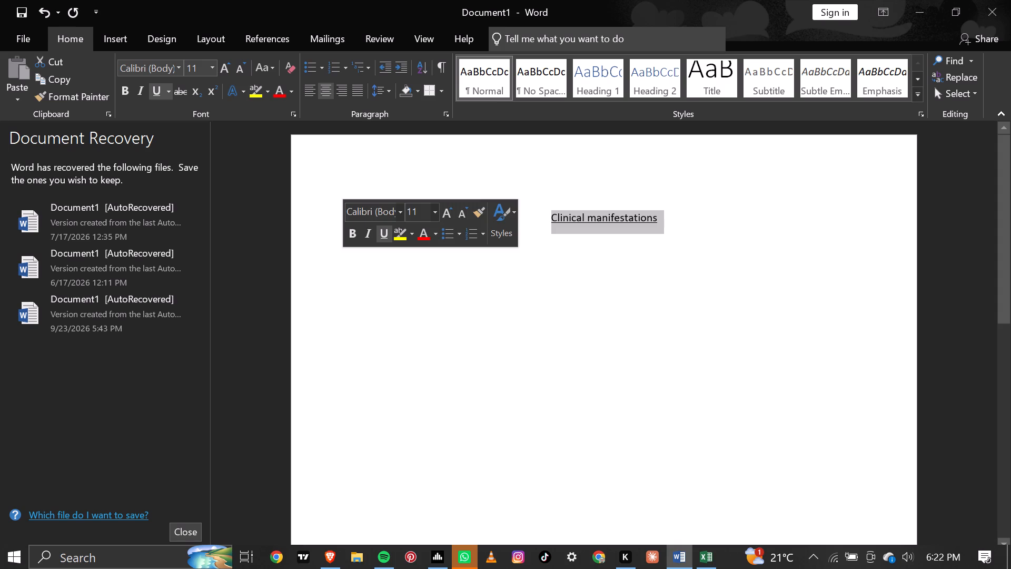
click(375, 255)
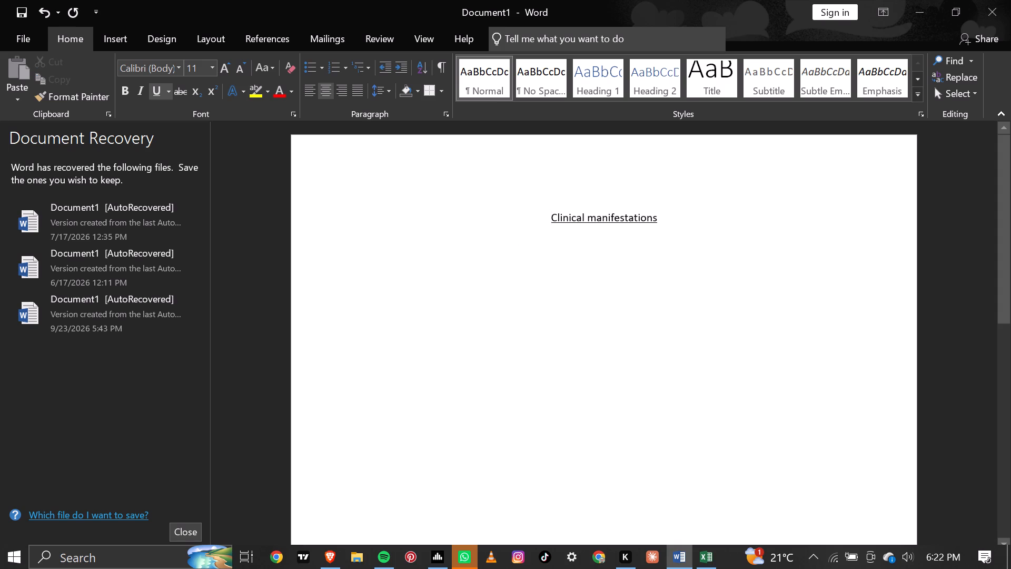
click(375, 255)
click(361, 257)
double_click(361, 257)
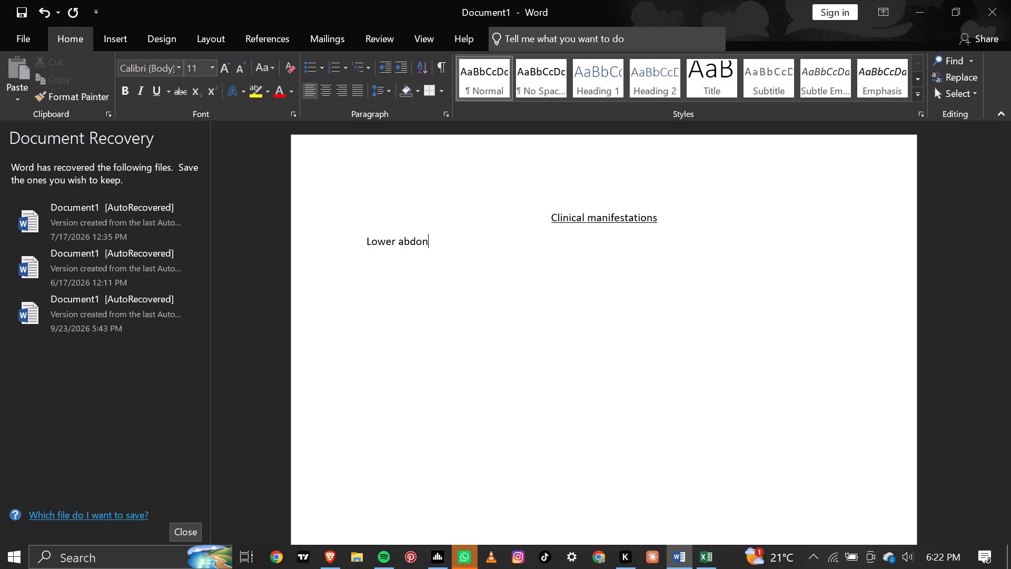
key(BackSpace)
text(minal pain)
key(Return)
Insert "/pelvic" after "abdominal" so the first entry reads "Lower abdominal/pelvic pain".
key(BackSpace)
key(Left)
key(Left)
key(Left)
key(Left)
key(Left)
key(slash)
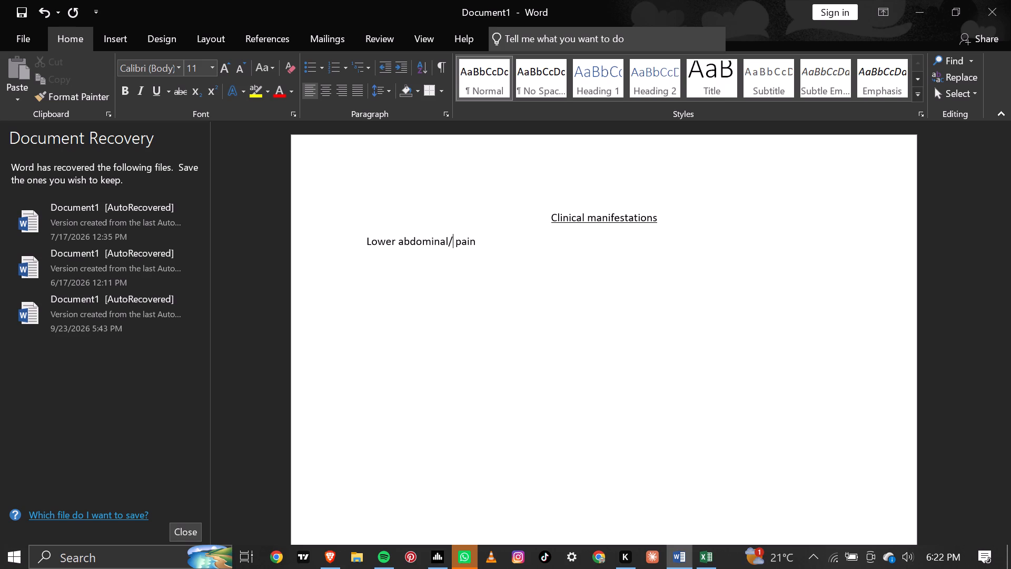
text(pelvic)
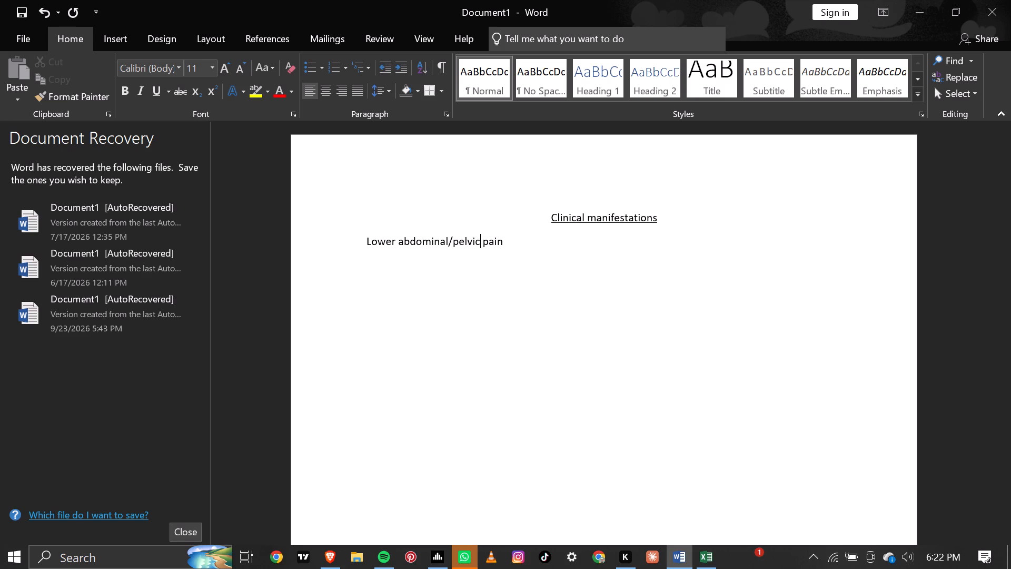
key(End)
Add the entry "Abdominal bloating/ fullness" on a new line below the first entry.
key(Return)
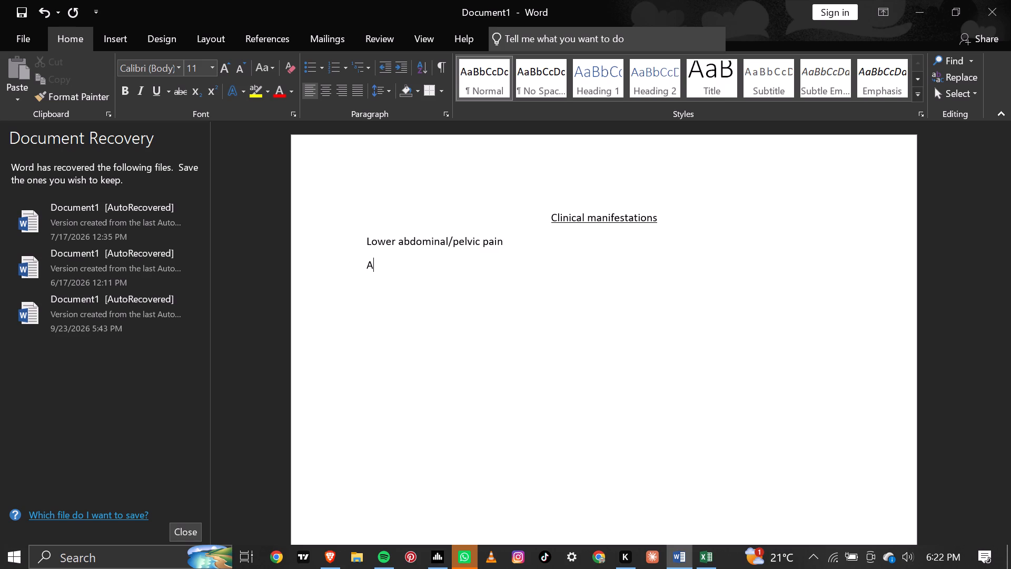
text(bdominal blo)
text(at)
text(ing)
text(/ fi)
key(BackSpace)
key(u)
key(l)
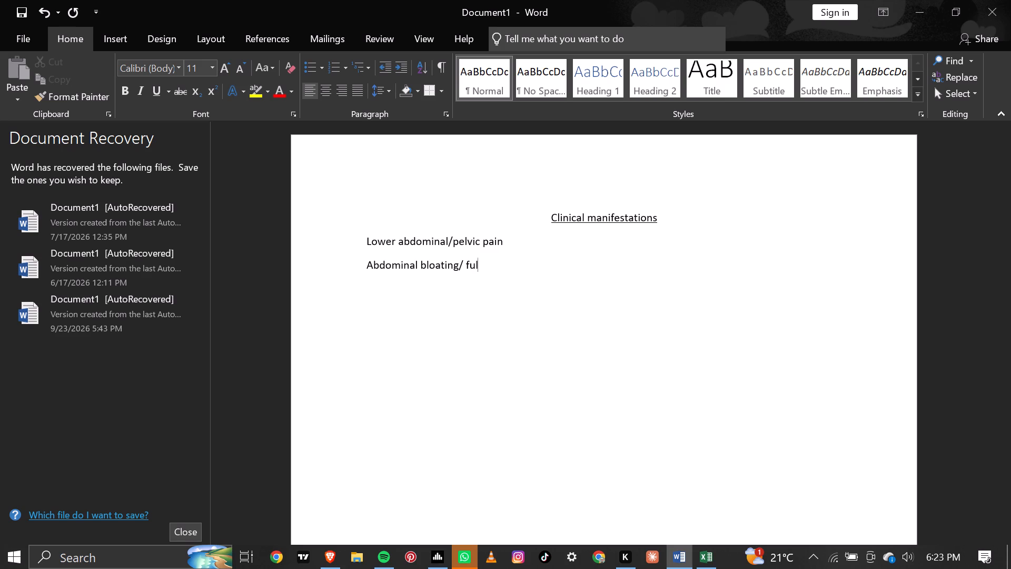
text(lness)
Remove the space after the slash so the second entry reads "Abdominal bloating/fullness".
key(Left)
key(Left)
key(Left)
key(Left)
key(Left)
key(Left)
key(Left)
key(Left)
key(BackSpace)
key(End)
Add the entries "Painful menstruation" and "Irregular menstruation" on separate lines below the bloating entry.
key(Return)
text(ainful menstruation)
key(Return)
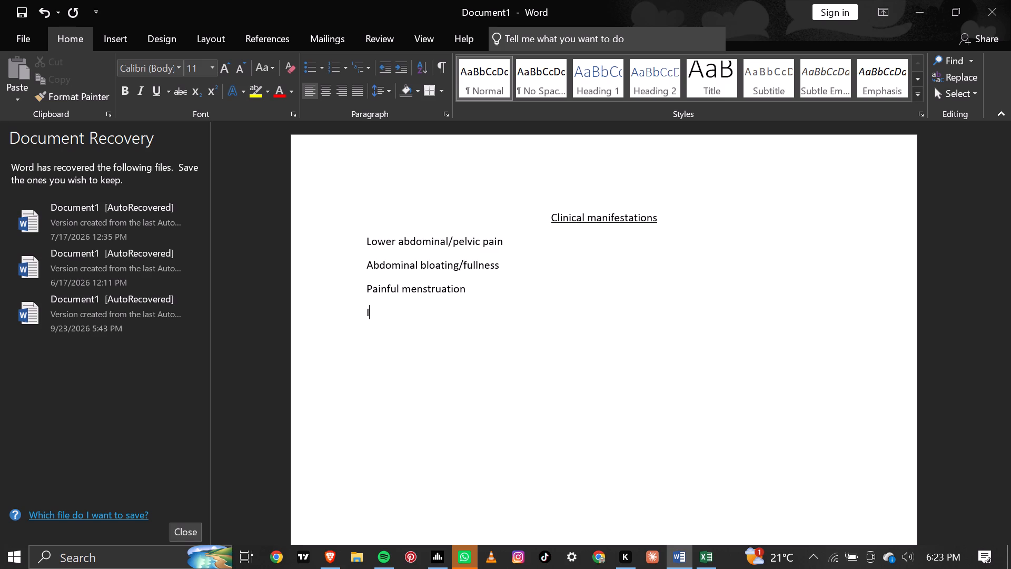
text(rre)
key(f)
key(BackSpace)
text(gula)
text(r)
key(space)
text(menstruation)
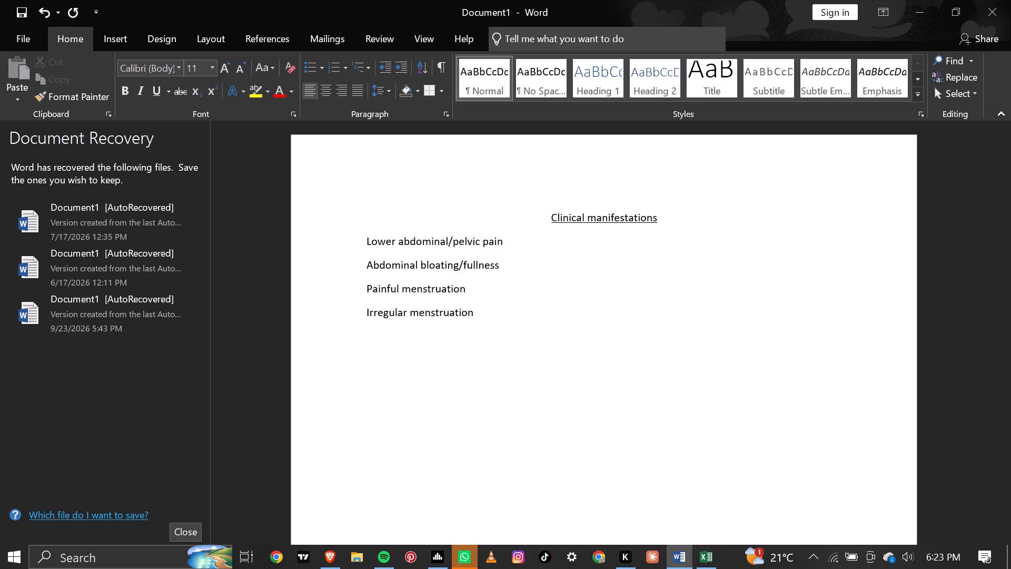
Add the entries "Pain during sexual intercourse" and "Urinary frequency" on separate lines below the menstruation entries.
key(Return)
text(ai)
text(n during se)
text(xual intercoarse)
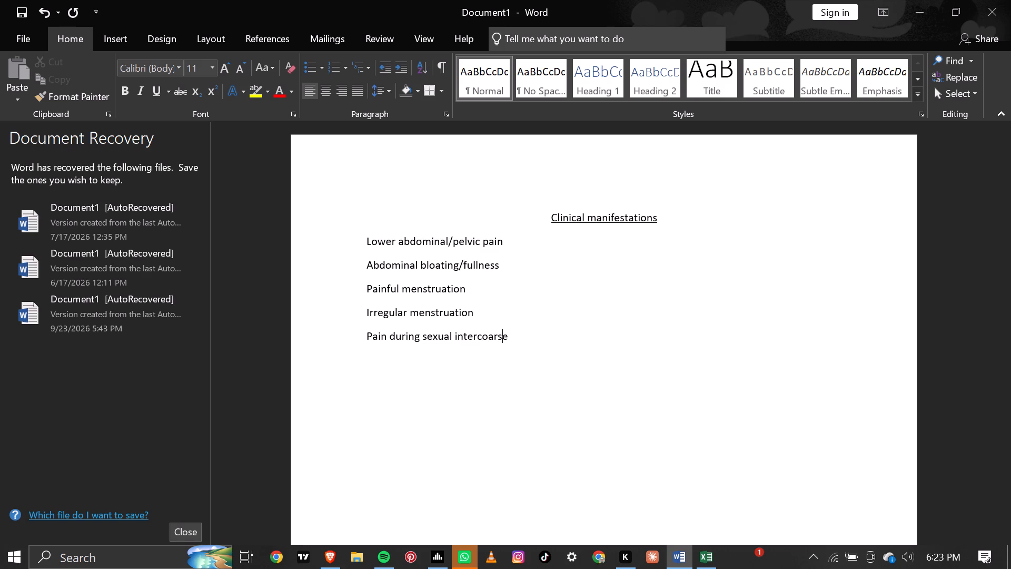
key(space)
key(Return)
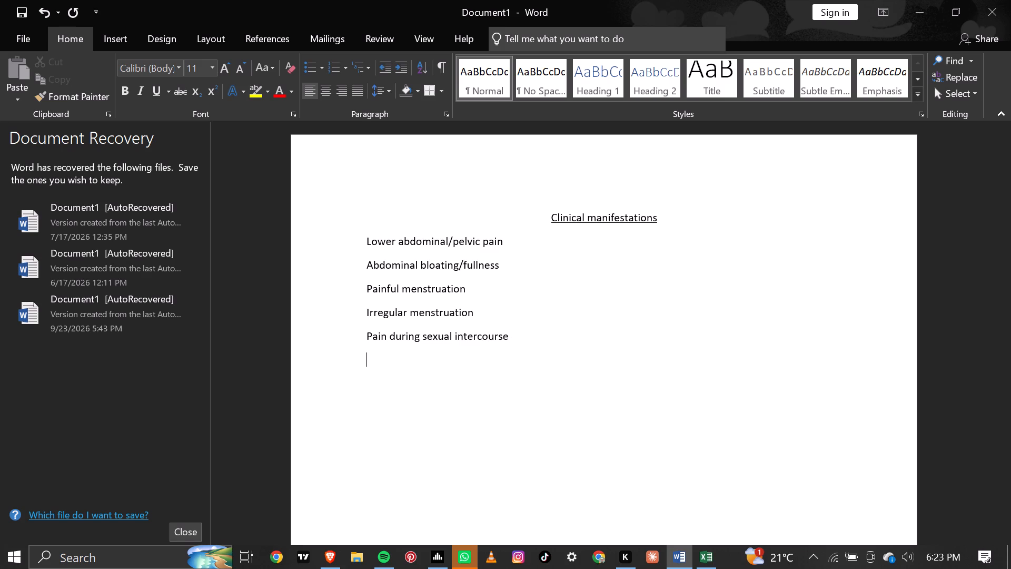
text(rinary)
key(space)
key(f)
text(requency)
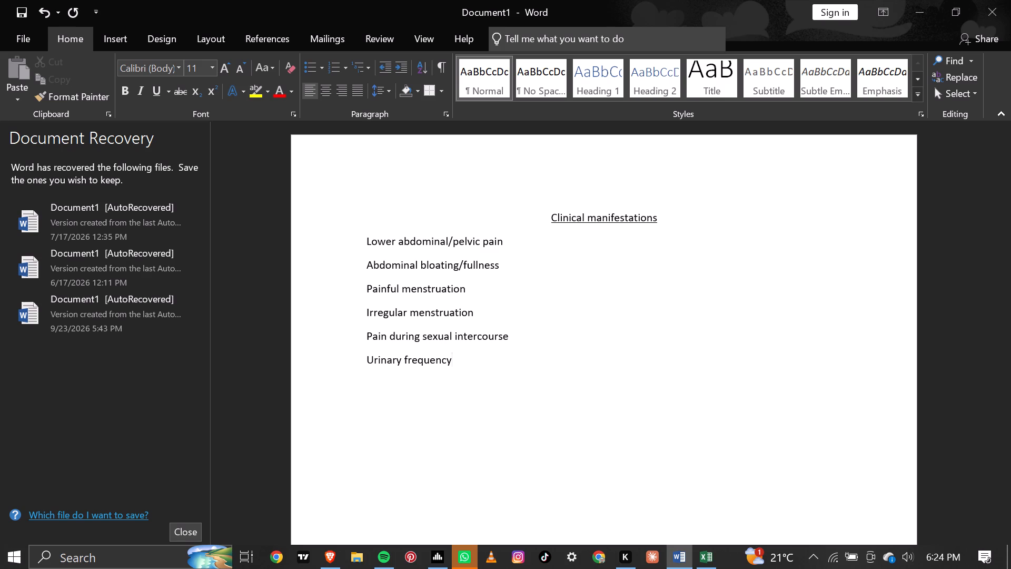
Add the entry "Haemorrhage" on a new line and change it to the suggested spelling "Hemorrhage".
key(Return)
text(aemorrha)
text(ge)
key(space)
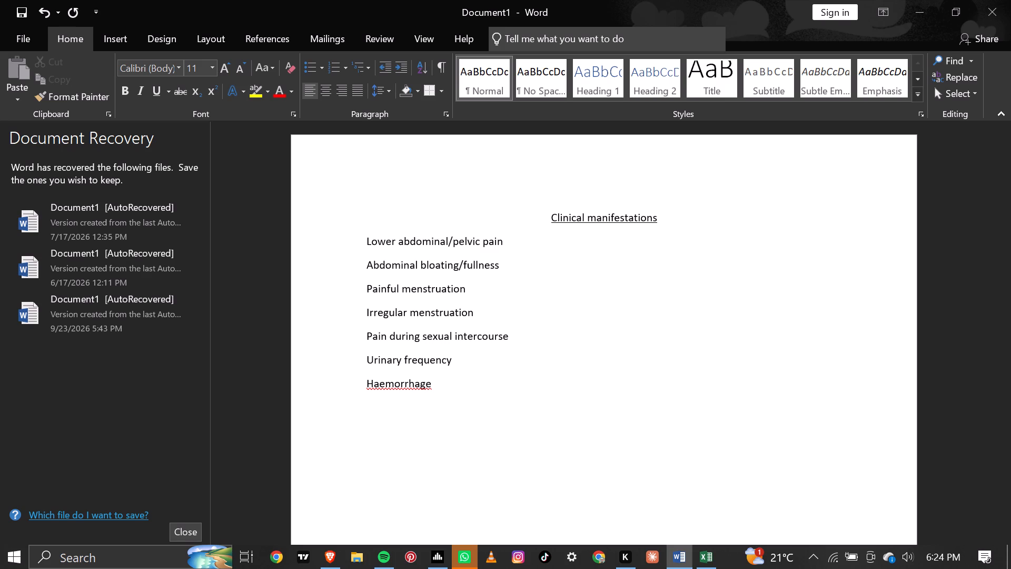
right_click(386, 391)
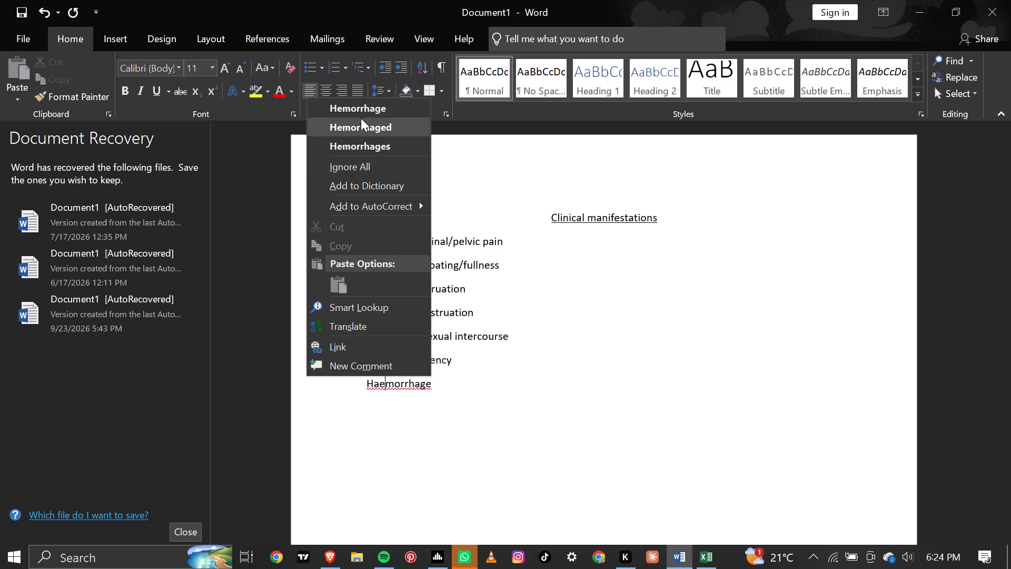
click(363, 112)
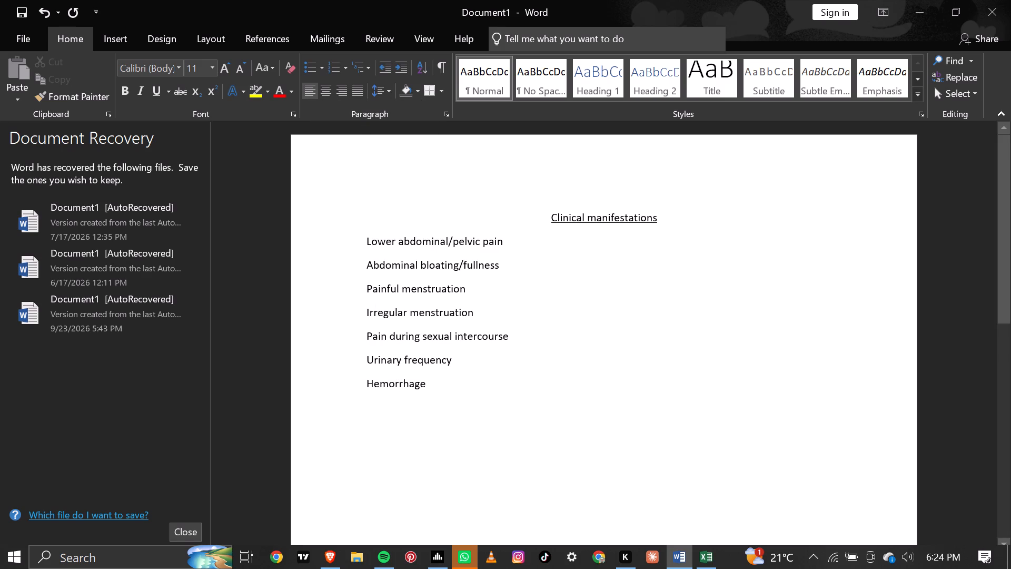
Extend the last entry, "Hemorrhage", with the words "due to rupture of the cyst".
key(space)
text(due to rupture of the cyst)
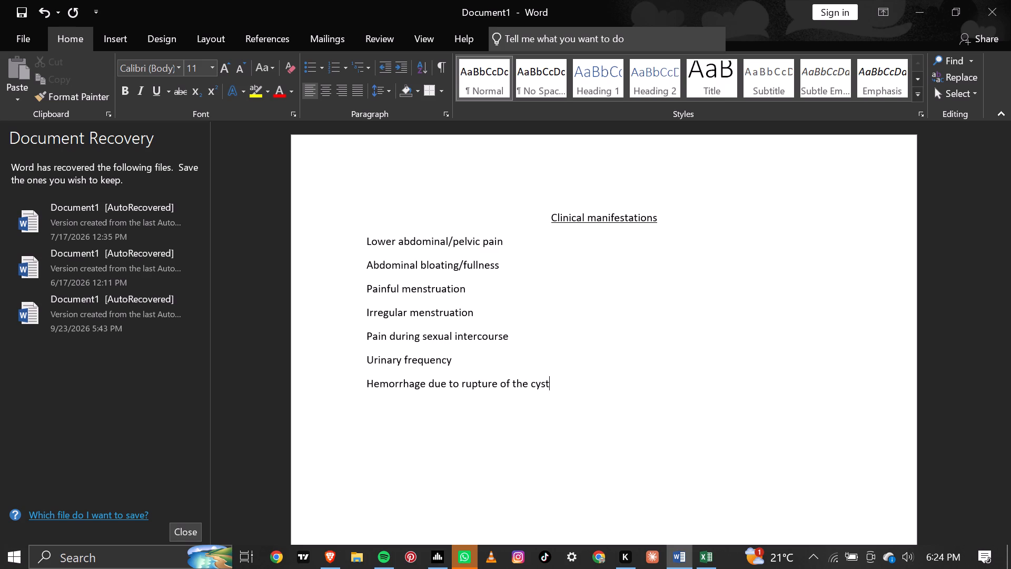
Format the seven symptom entries under "Clinical manifestations" as a numbered list in the 1. 2. 3. style.
drag(553, 385, 353, 252)
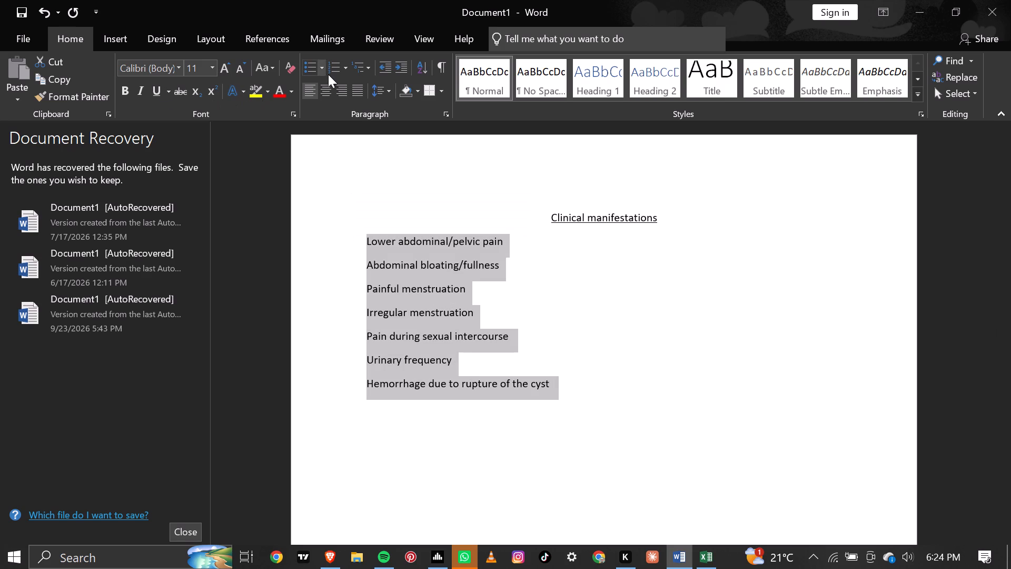
click(344, 72)
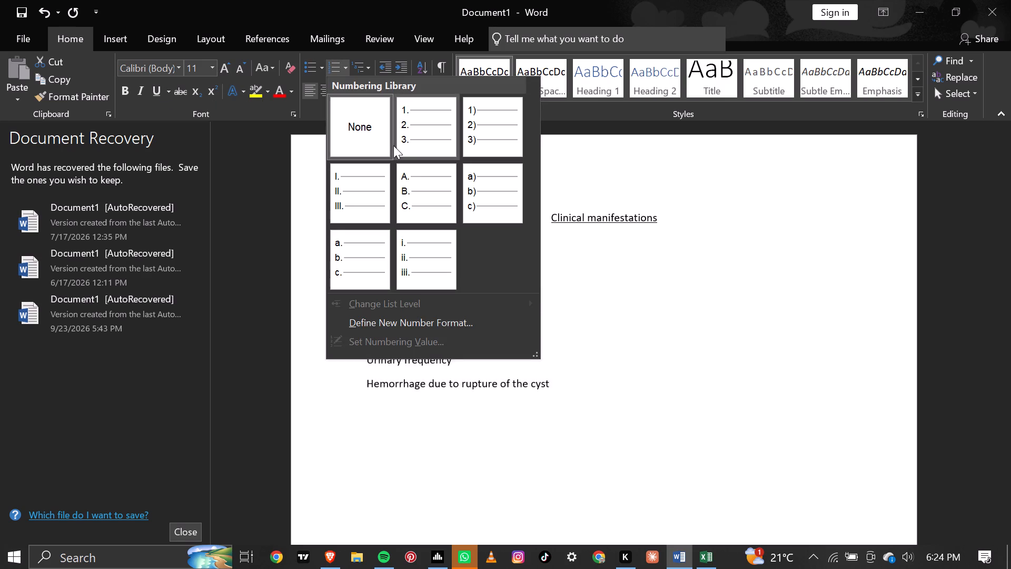
click(432, 136)
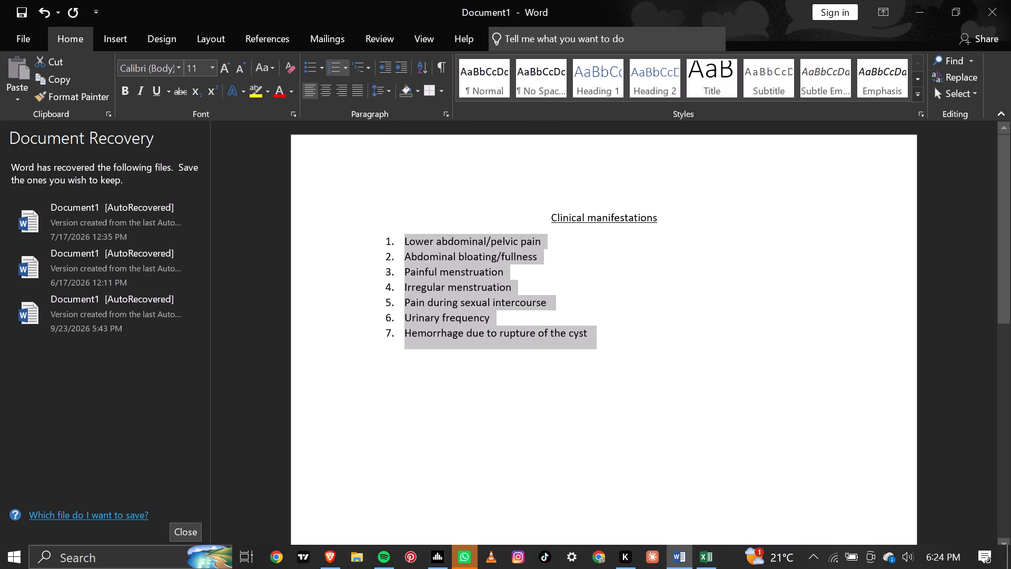
click(296, 360)
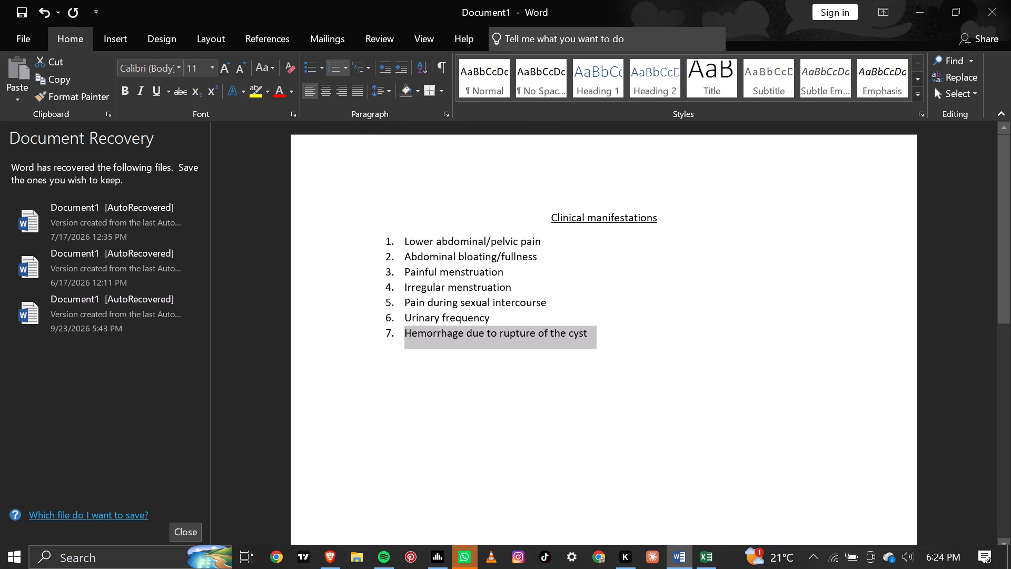
End the numbered list after the hemorrhage entry, leave a blank line and add the unnumbered heading "Complications".
click(608, 348)
key(Return)
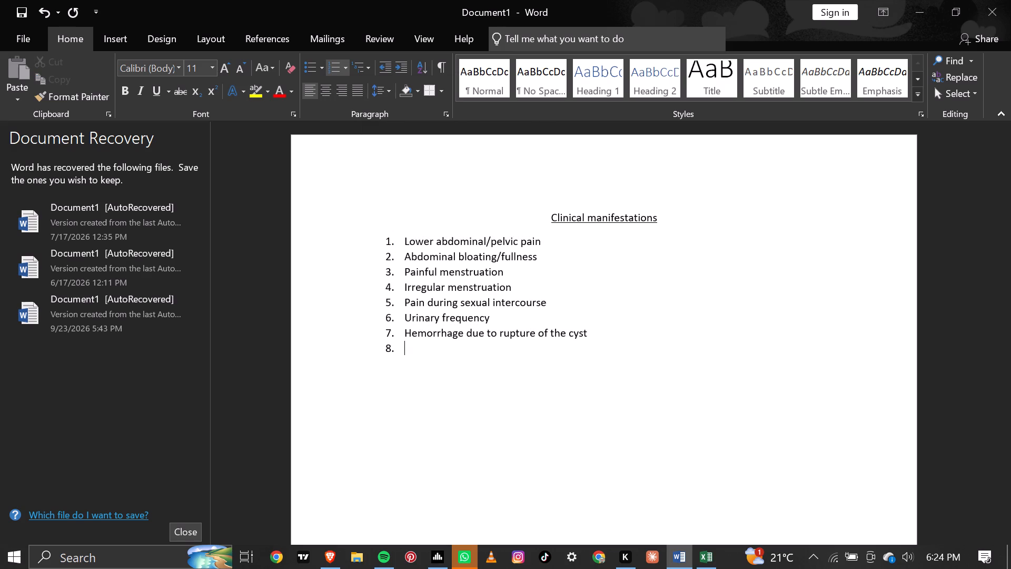
key(BackSpace)
key(BackSpace)
key(BackSpace)
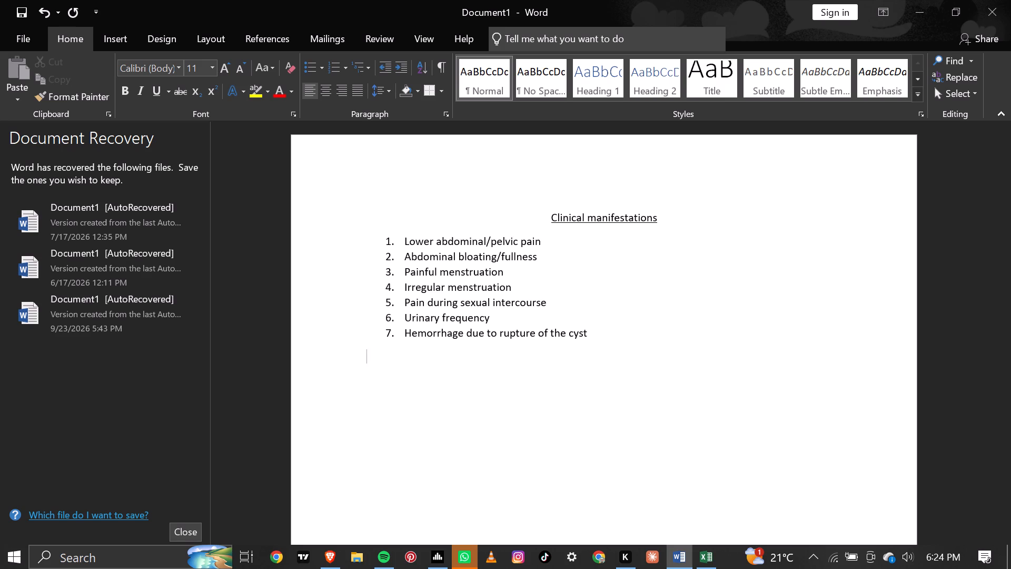
key(Return)
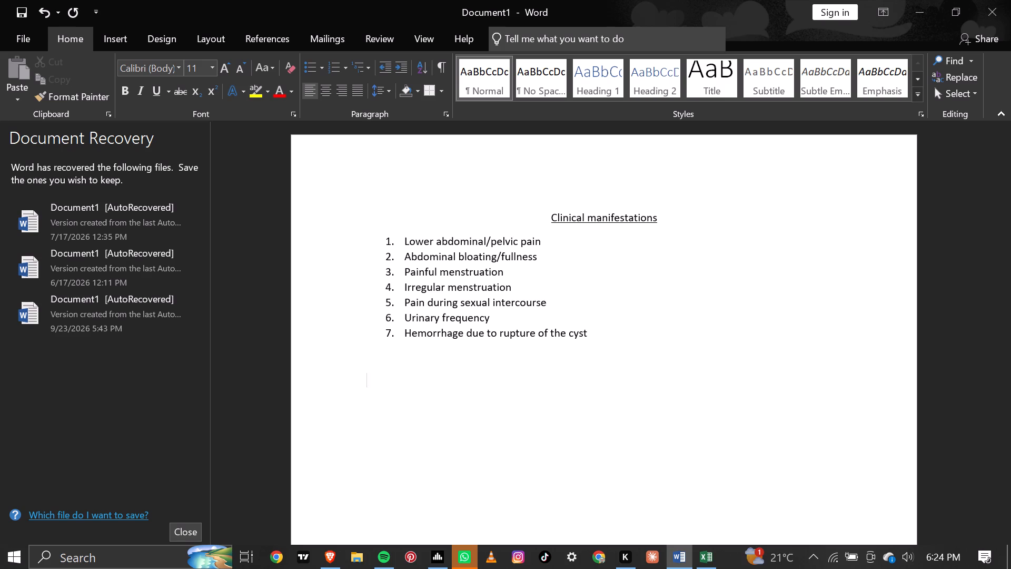
text(Complications)
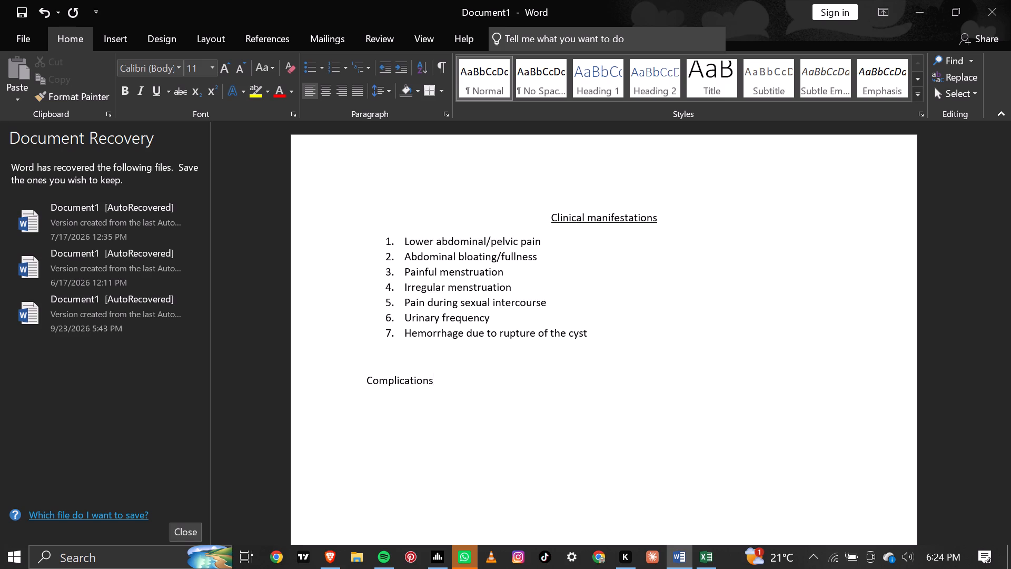
Make the heading "Complications" underlined, centered and bold.
key(ctrl+a)
key(ctrl+a)
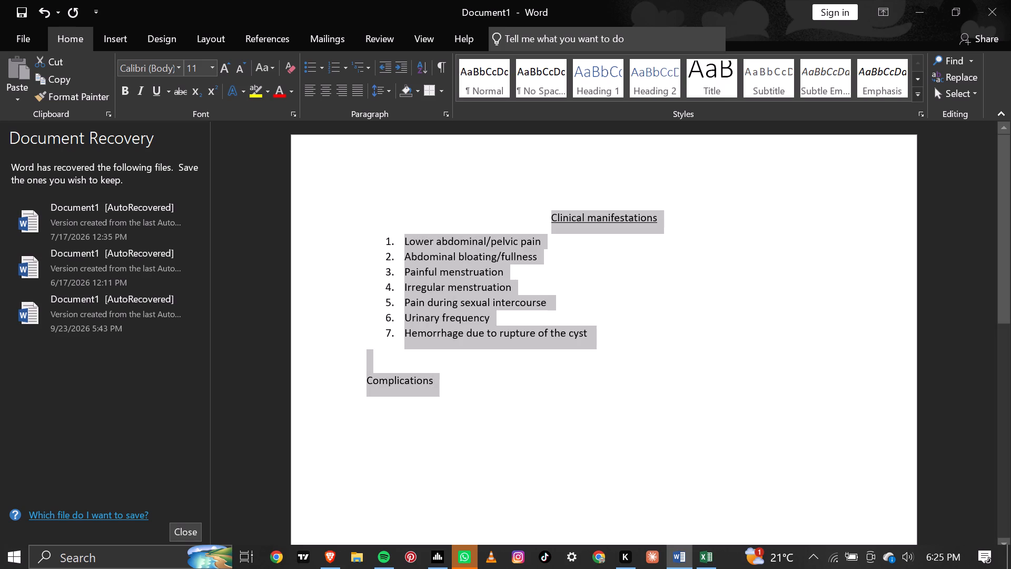
click(485, 409)
click(322, 376)
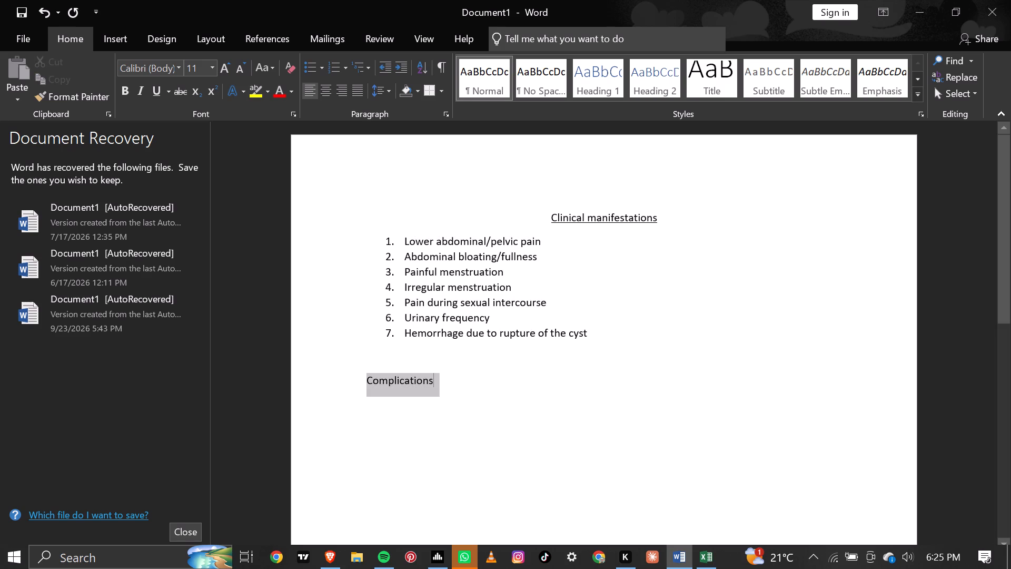
key(ctrl+u)
key(ctrl+e)
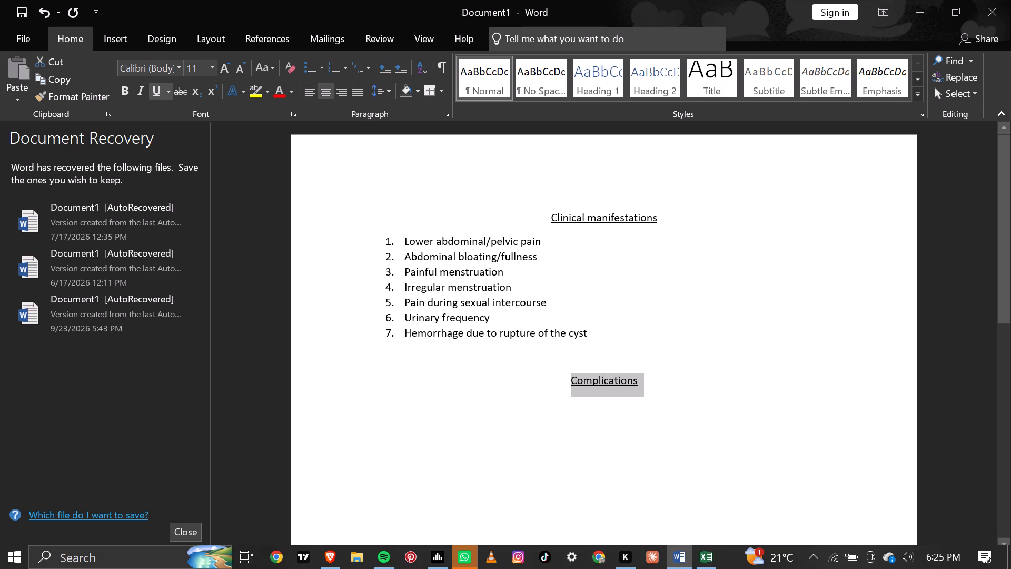
key(ctrl+b)
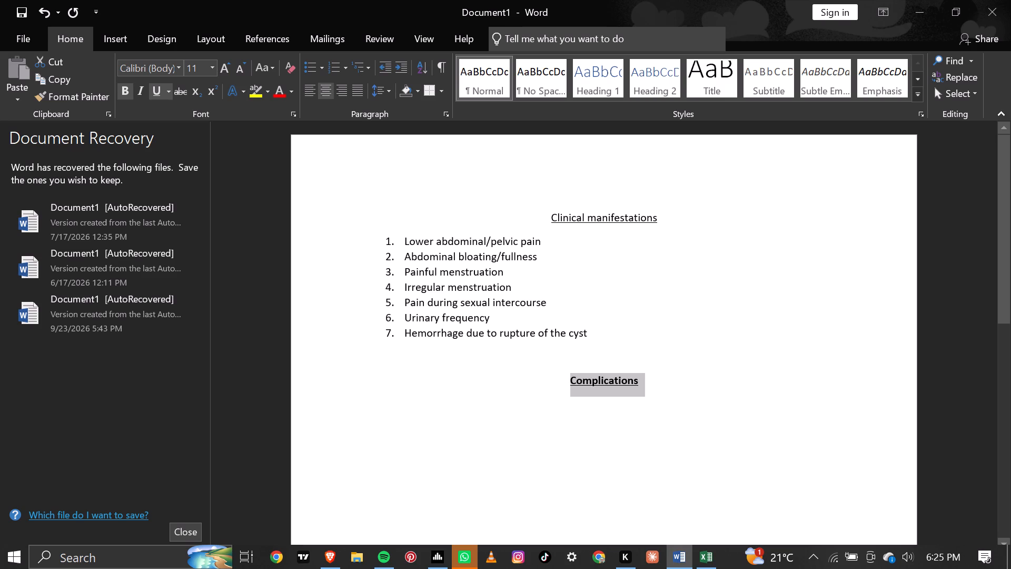
Make the title "Clinical manifestations" bold.
click(349, 220)
key(ctrl+b)
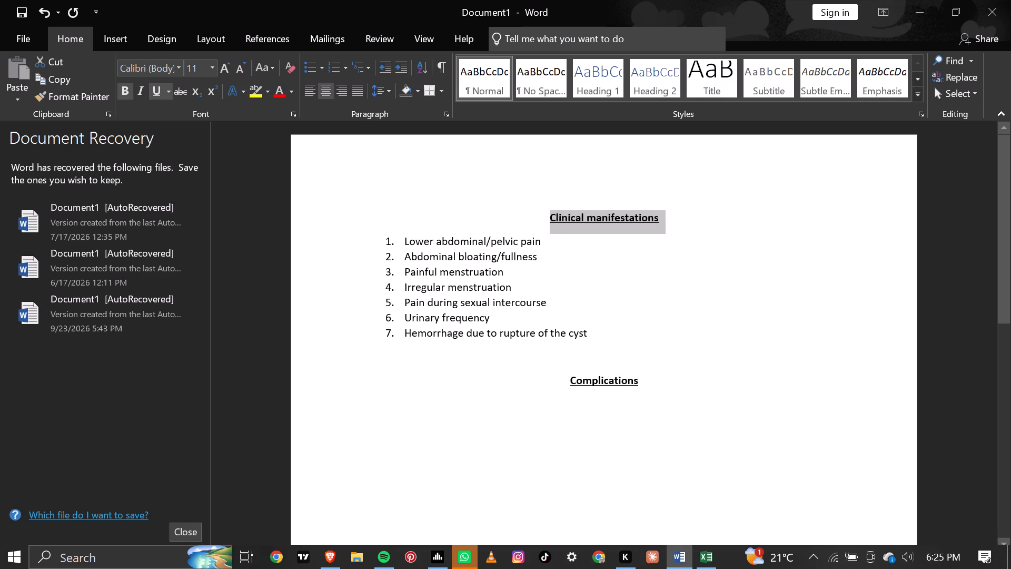
Add the entries "Cyst rupture" and "Hemorrhage" on separate plain, left-aligned lines below the "Complications" heading.
click(461, 385)
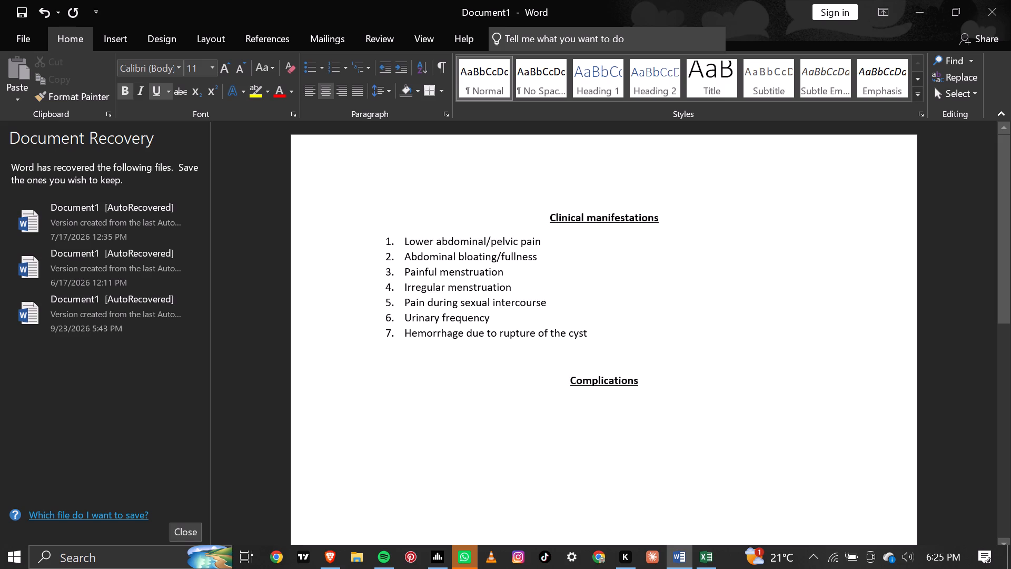
click(399, 410)
double_click(399, 410)
key(BackSpace)
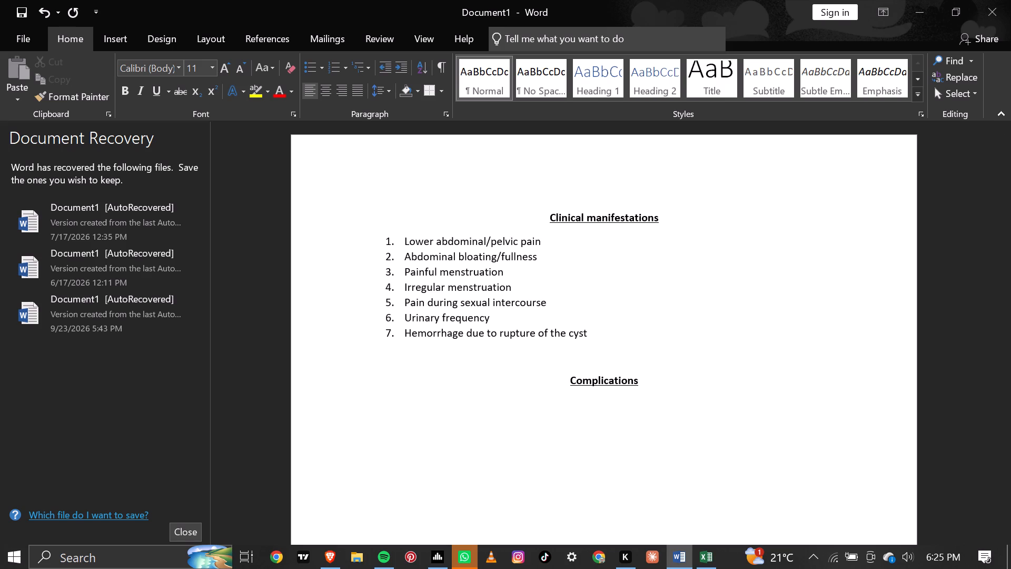
text(yst rupture)
key(Return)
text(emm)
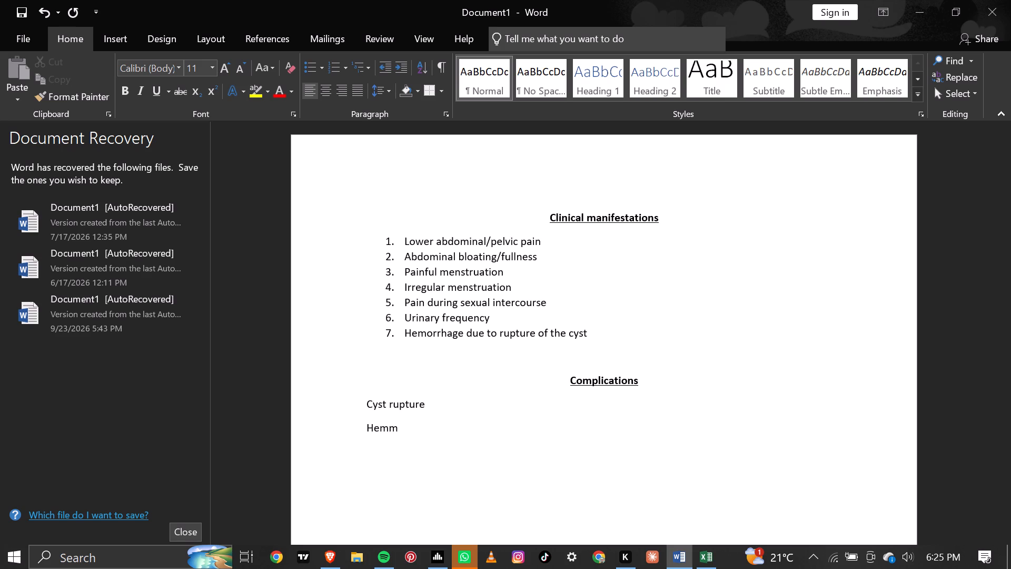
key(BackSpace)
text(orrhage)
Add the entries "Infection", "Infertility", "Malignancy" and "Ovarian tortion" on separate lines below "Hemorrhage" in the complications list.
key(Return)
key(Return)
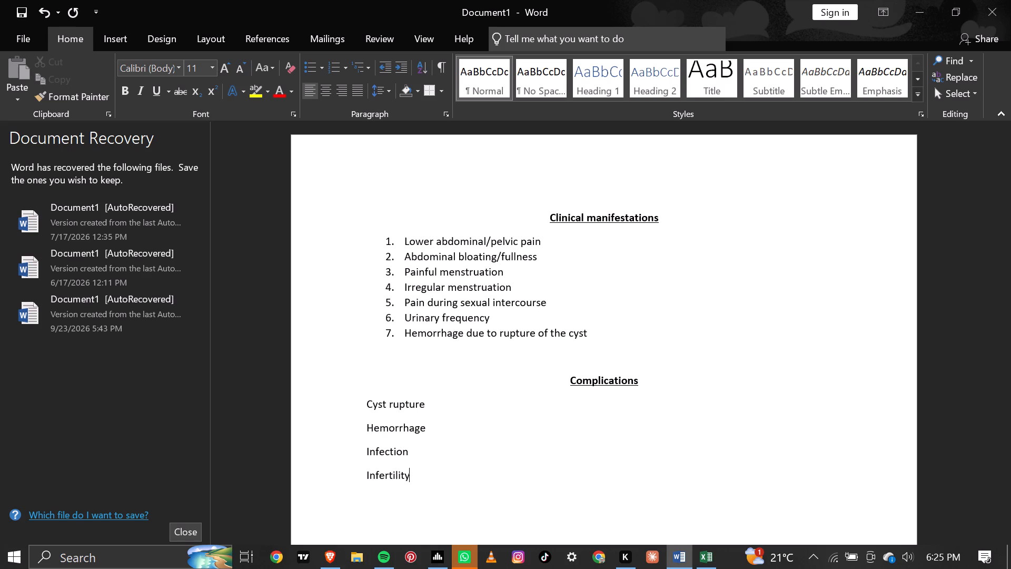
key(Return)
key(Return)
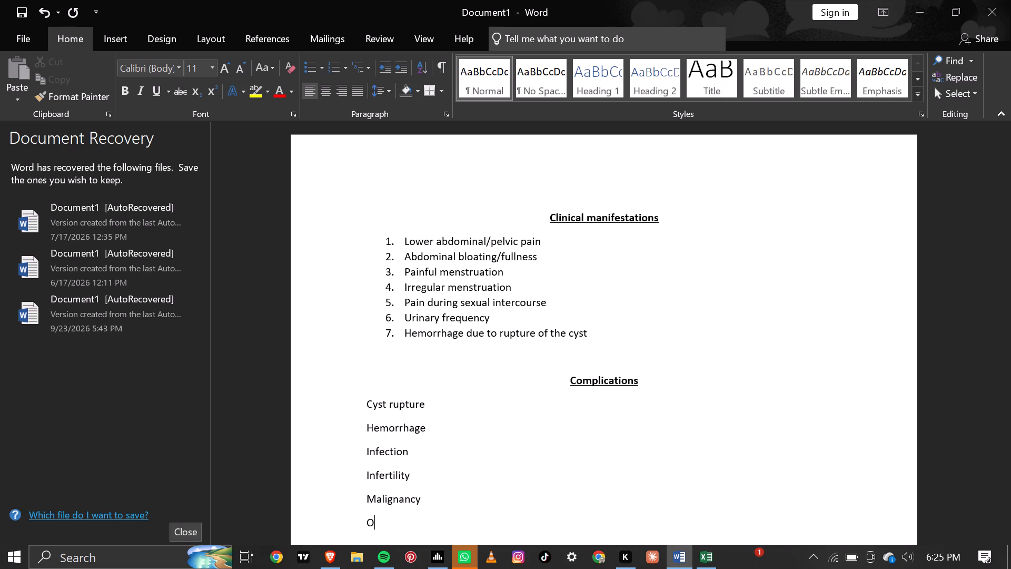
text(varian t)
text(ortion)
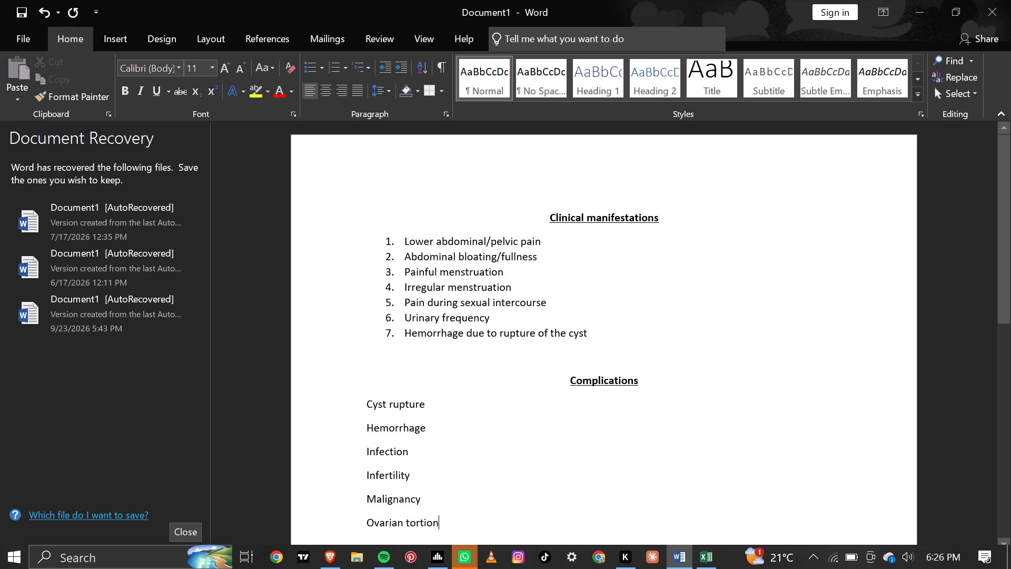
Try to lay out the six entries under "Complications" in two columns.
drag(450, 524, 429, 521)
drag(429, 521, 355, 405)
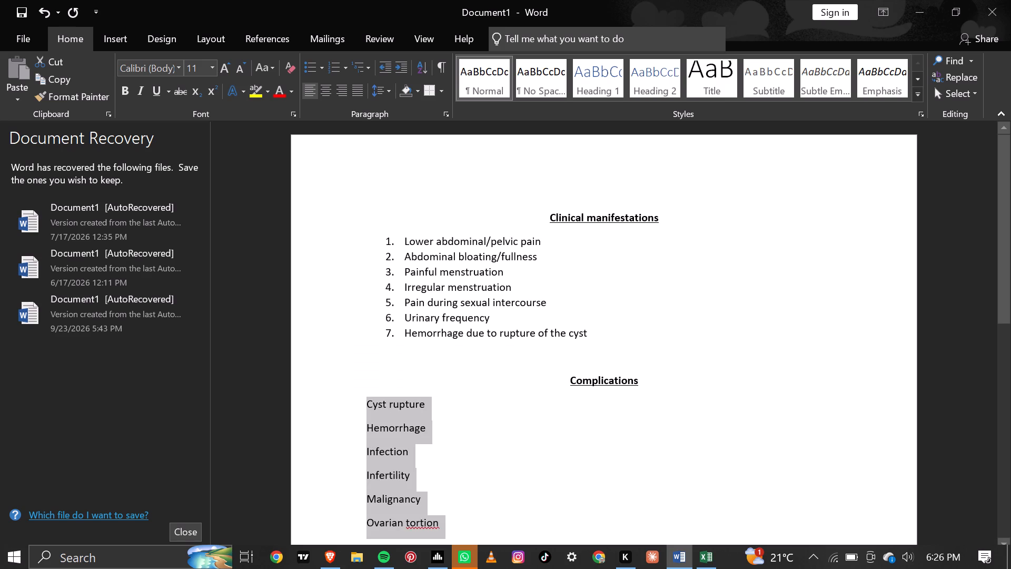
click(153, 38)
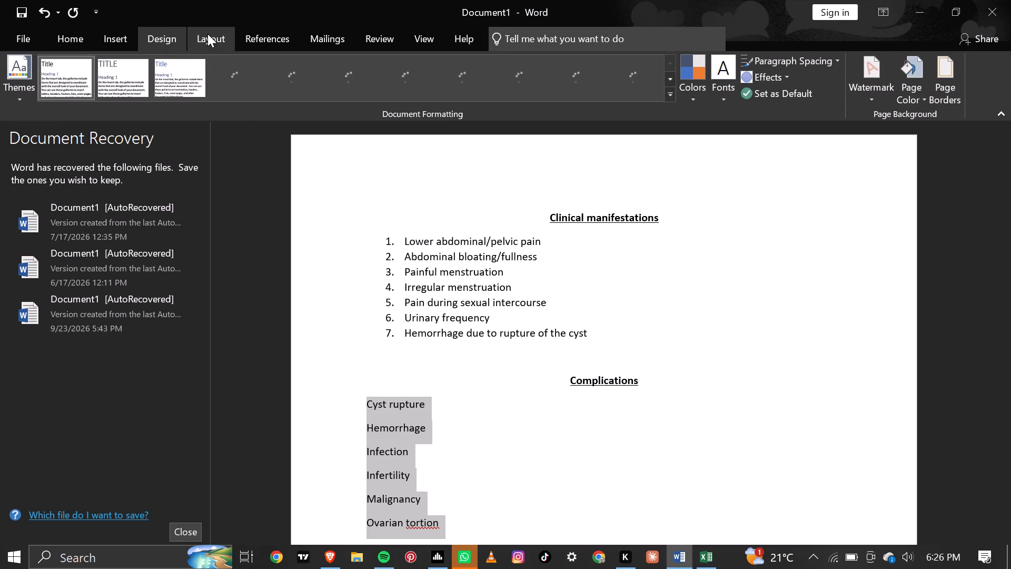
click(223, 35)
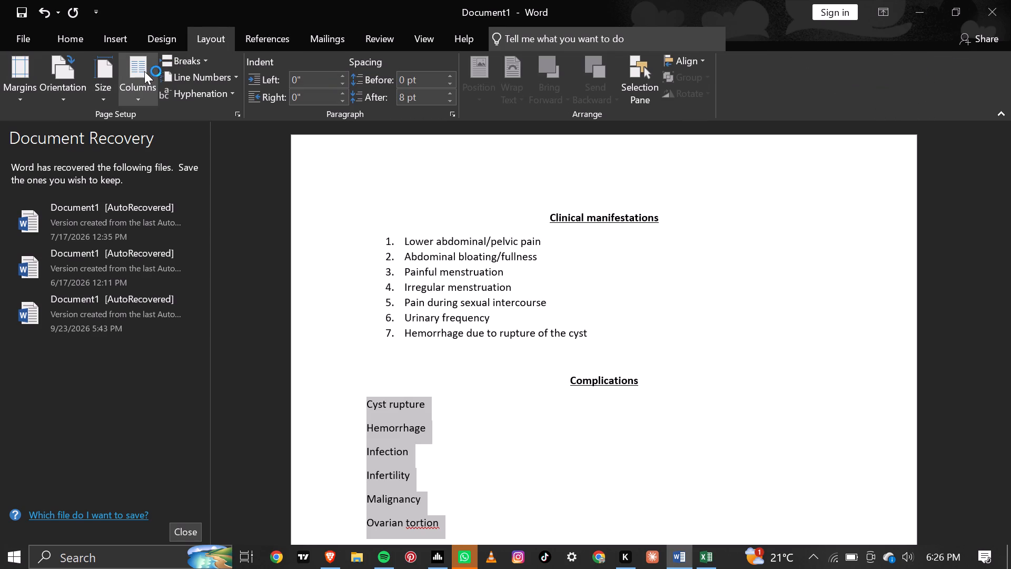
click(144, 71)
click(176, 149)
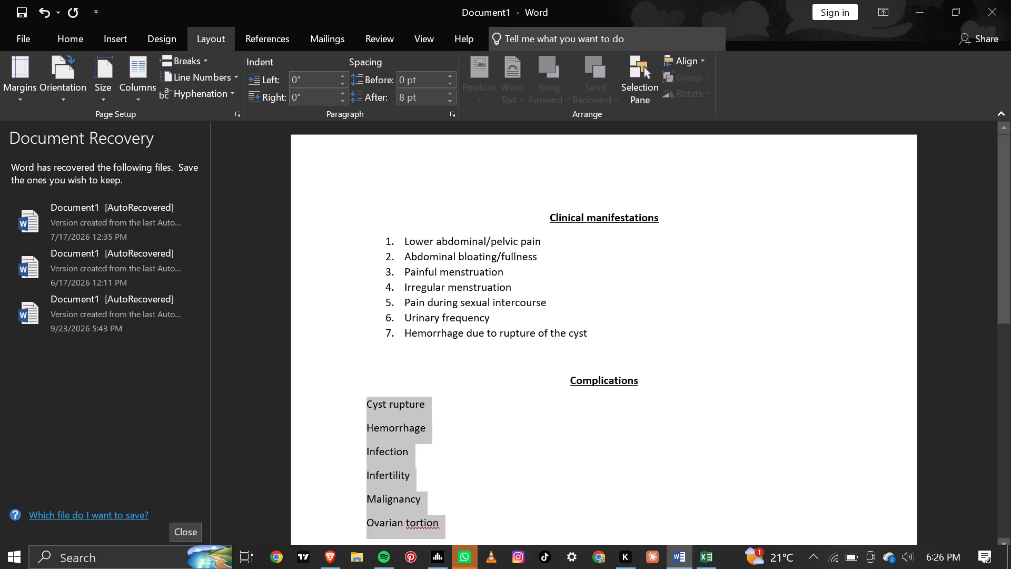
Apply a three-column layout to the six entries under "Complications" and deselect them.
click(143, 91)
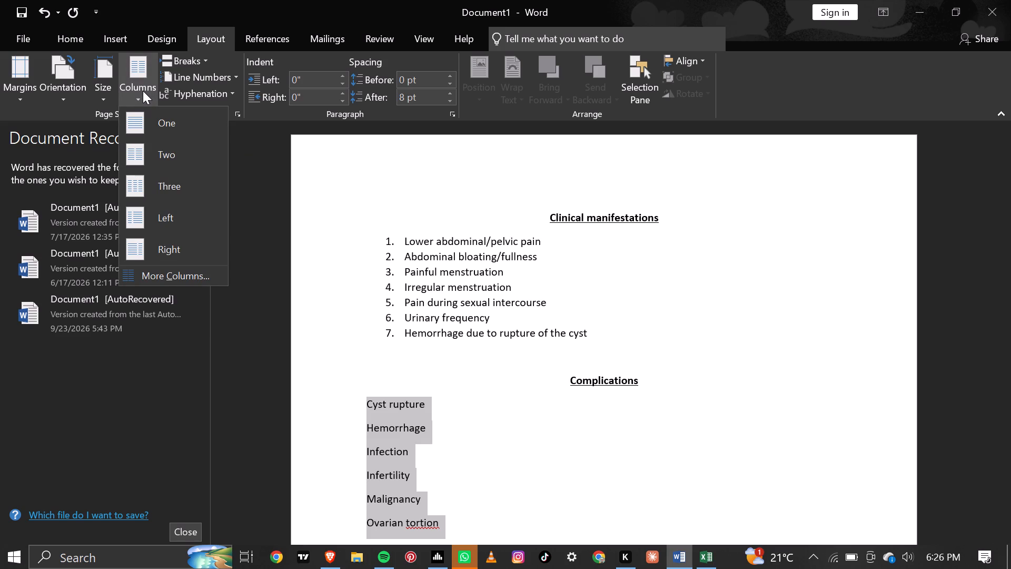
click(172, 192)
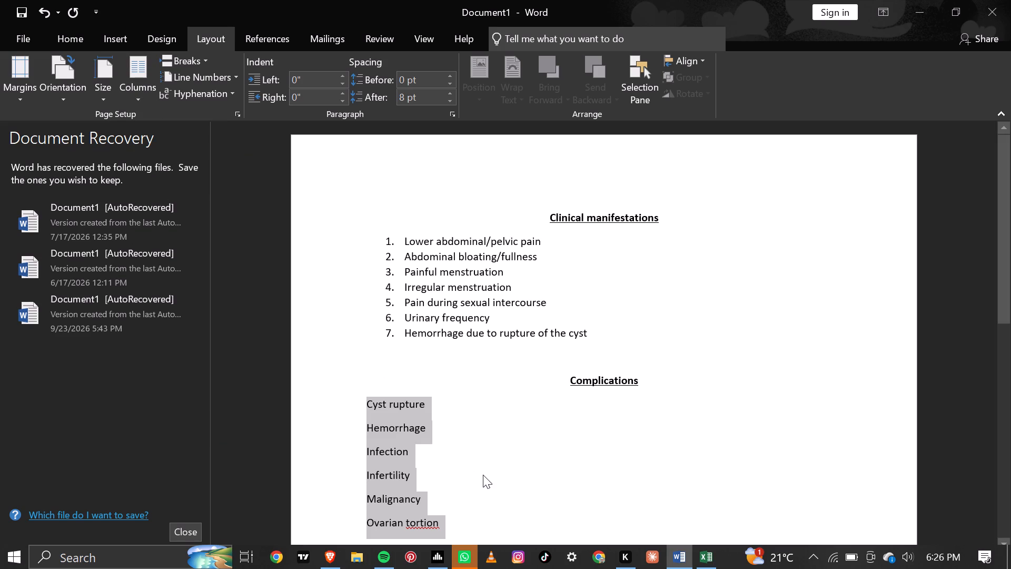
click(444, 523)
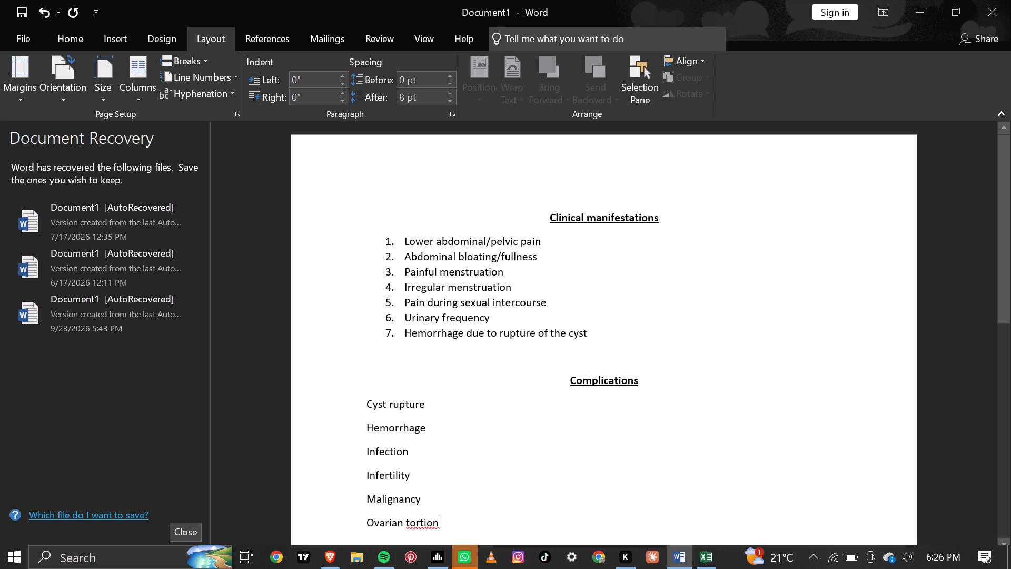
Replace all occurrences of the misspelled "tortion" with "torsion" and close the Find and Replace dialog.
drag(70, 31, 570, 136)
click(957, 77)
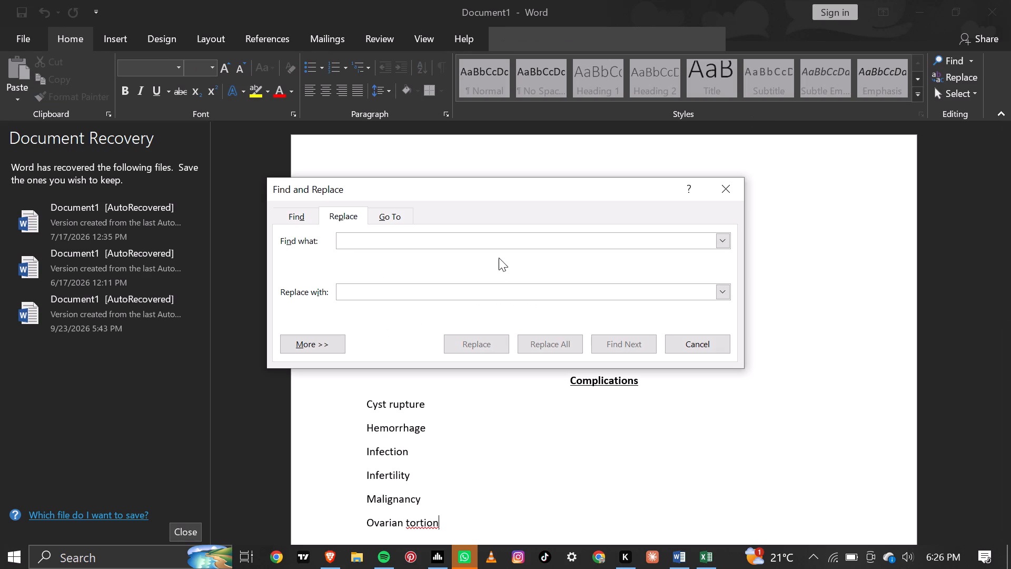
click(428, 522)
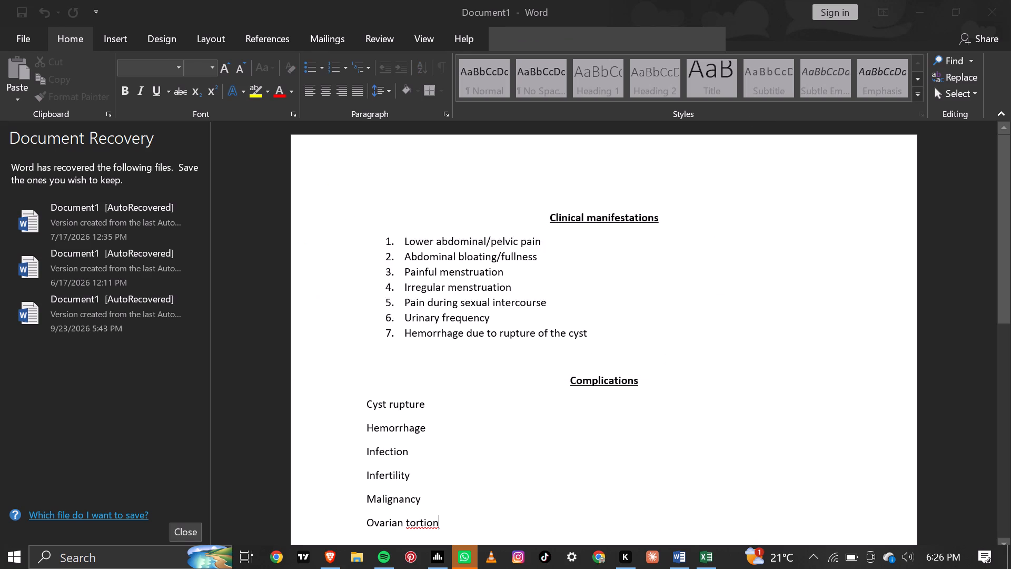
right_click(428, 522)
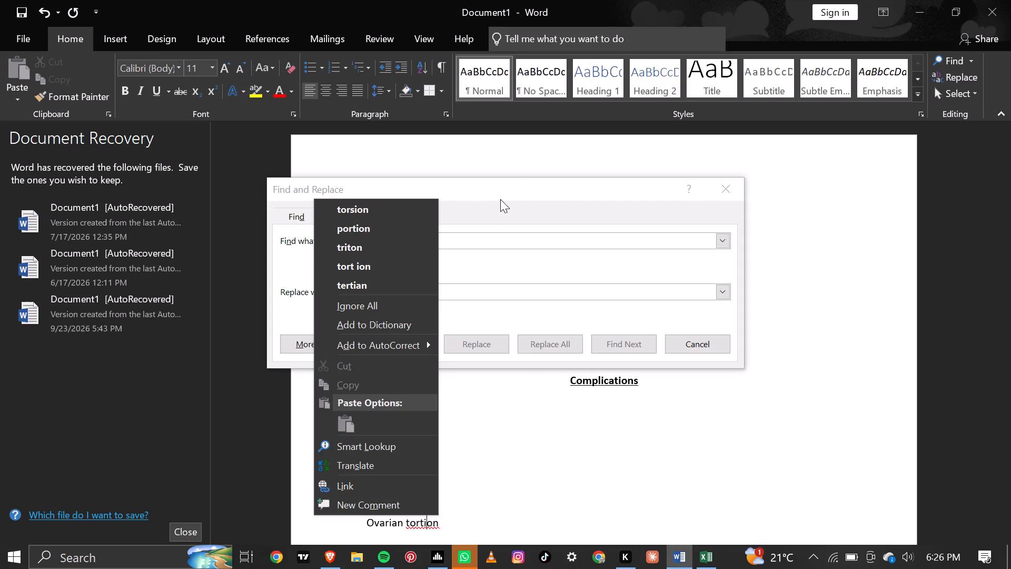
click(471, 233)
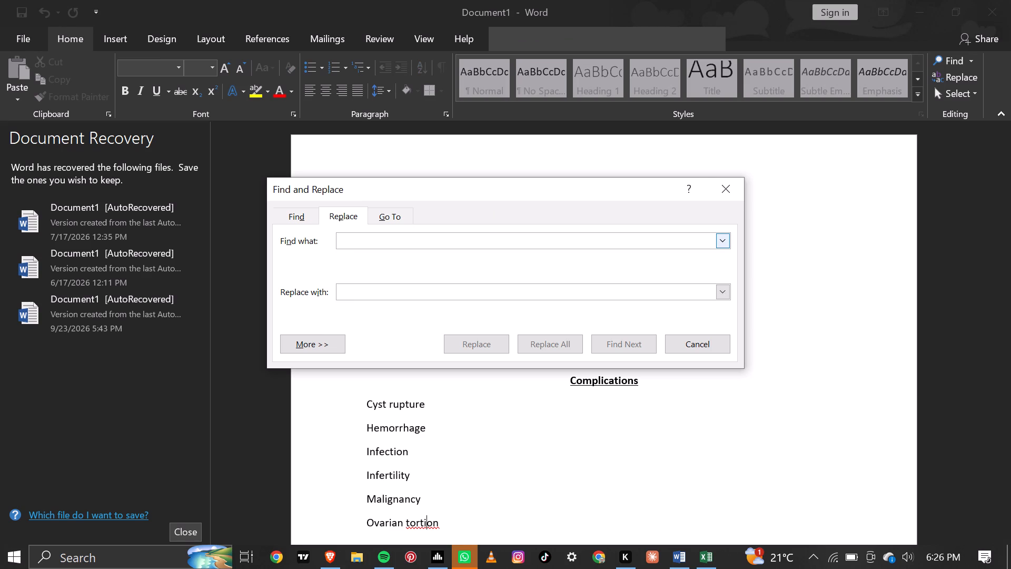
text(tortion)
click(417, 286)
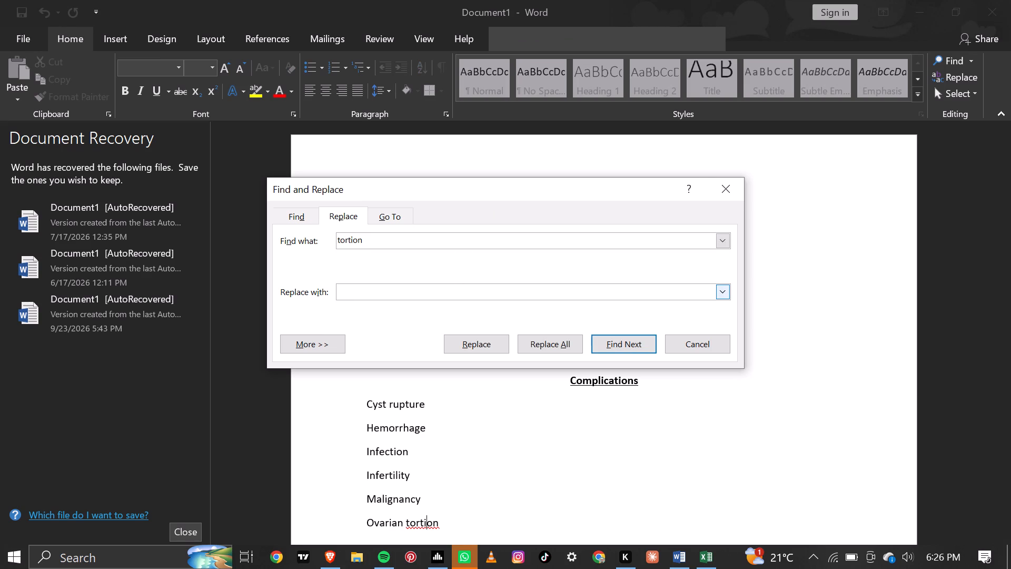
text(torsion)
key(Return)
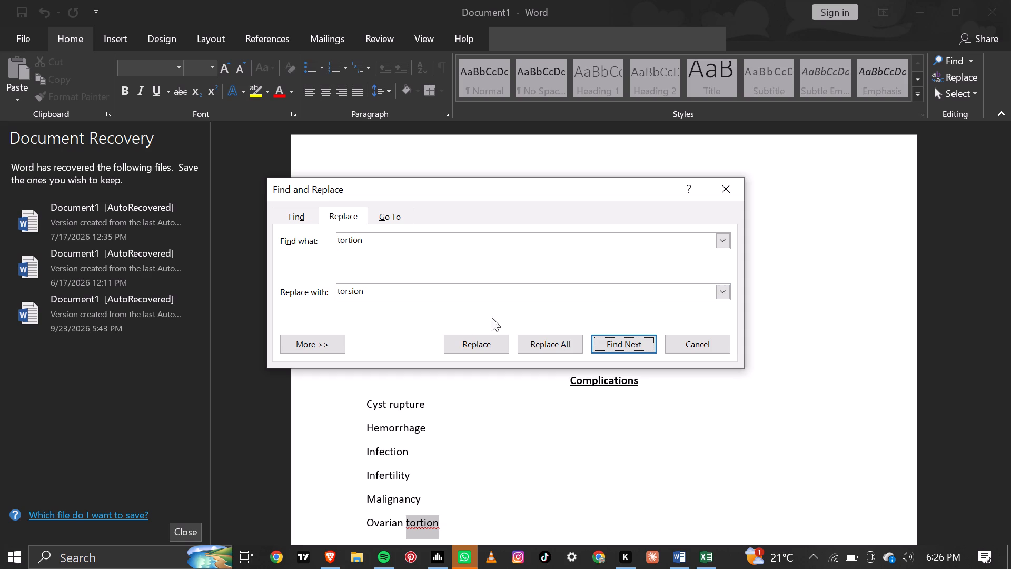
click(566, 345)
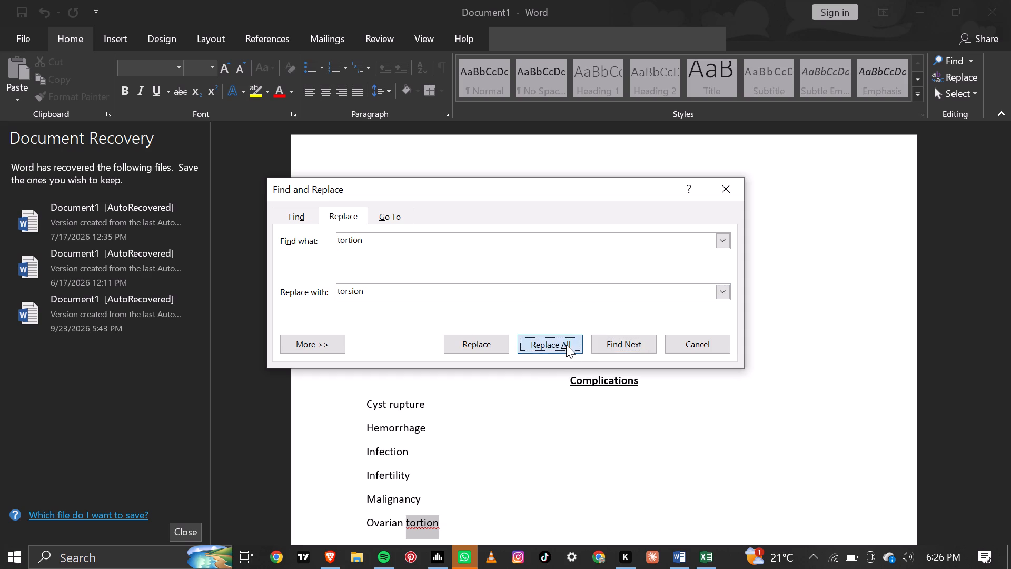
click(512, 327)
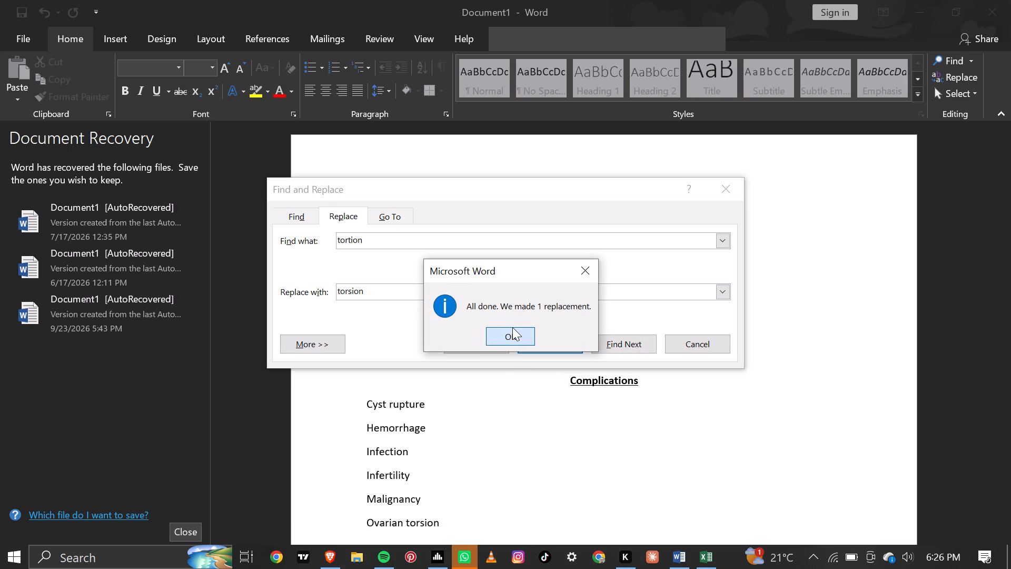
click(700, 349)
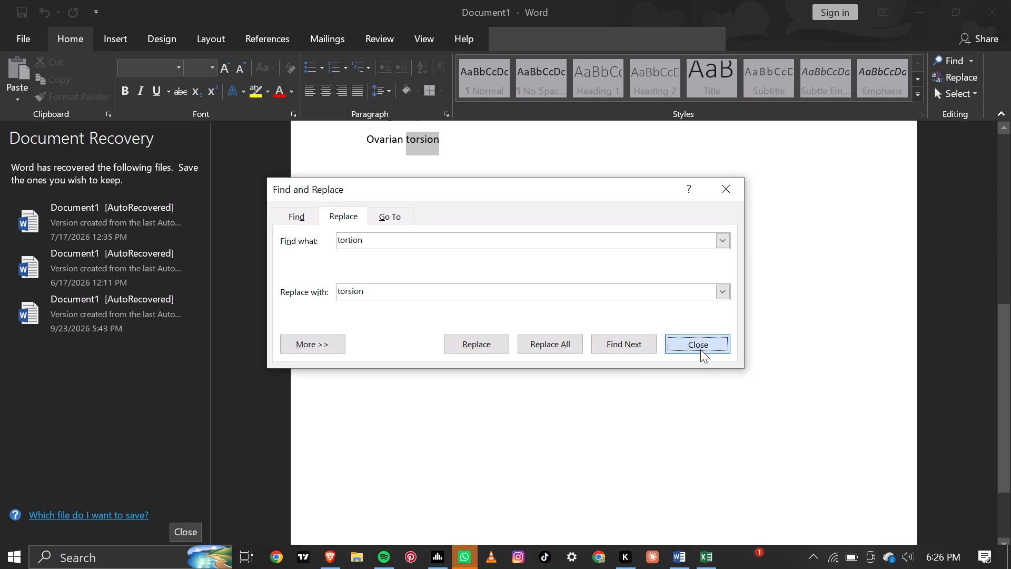
Turn the six entries under "Complications", from "Cyst rupture" to "Ovarian torsion", into a numbered list.
scroll(518, 298, up, 4)
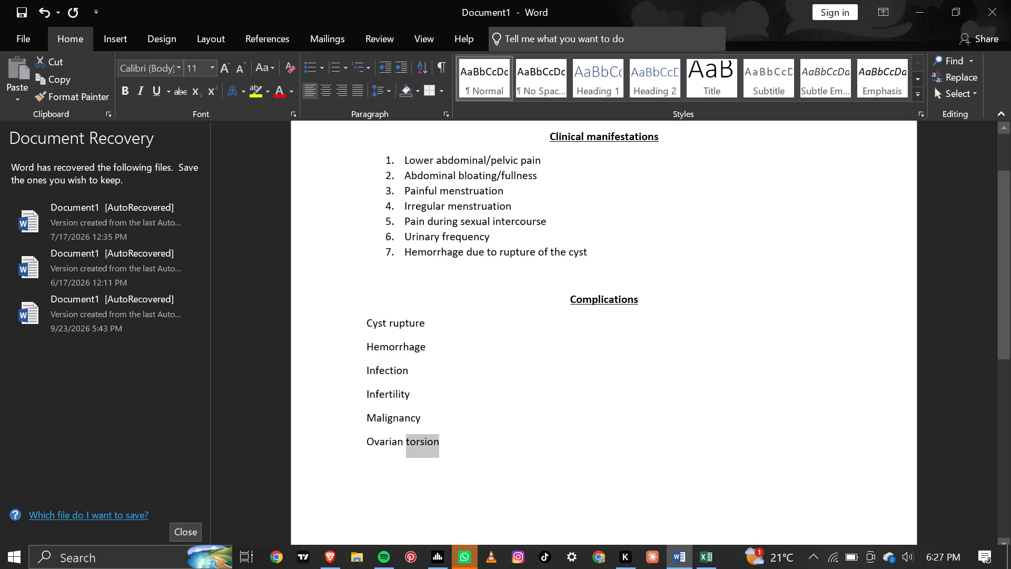
drag(460, 444, 366, 348)
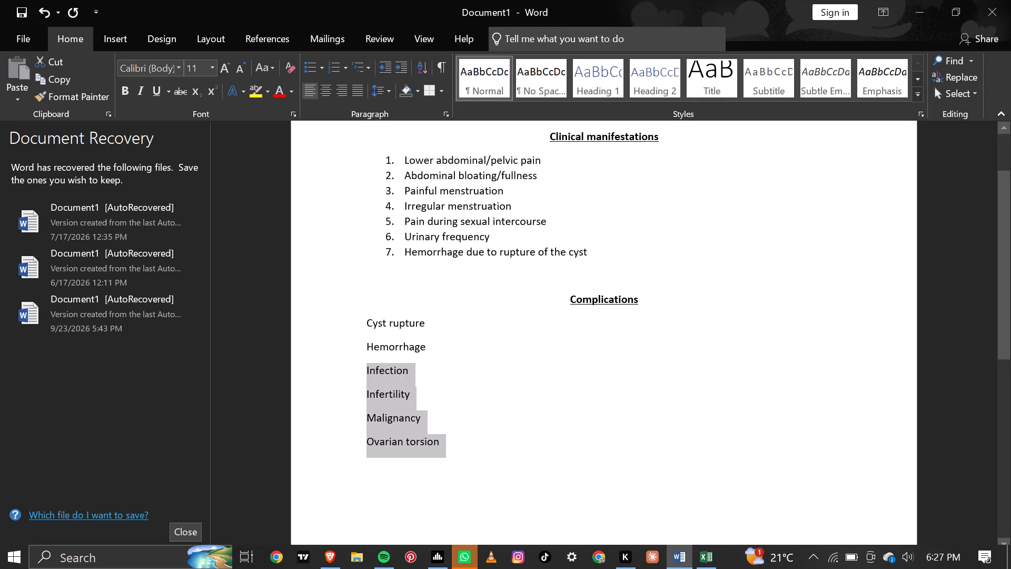
drag(366, 348, 364, 325)
click(335, 68)
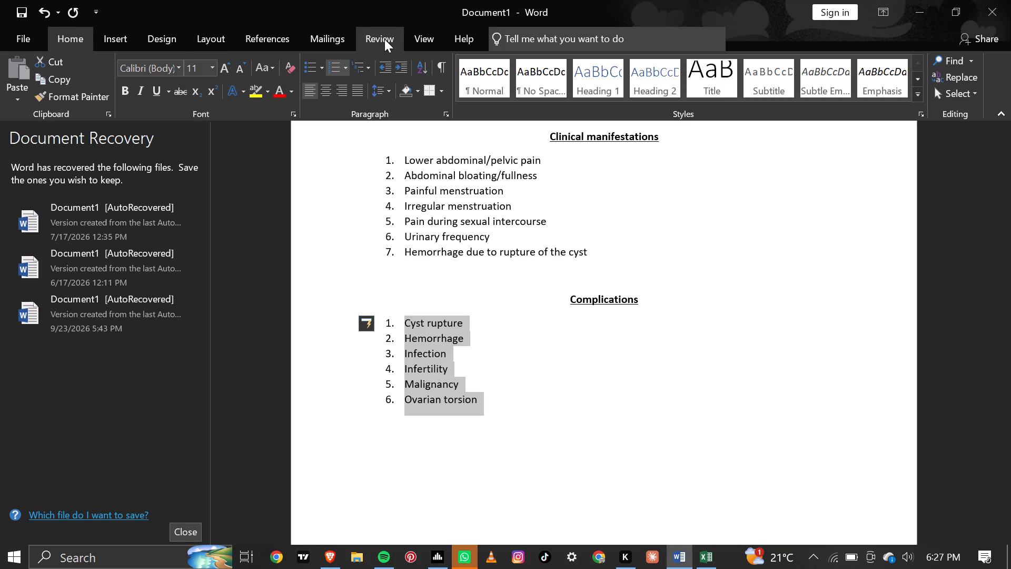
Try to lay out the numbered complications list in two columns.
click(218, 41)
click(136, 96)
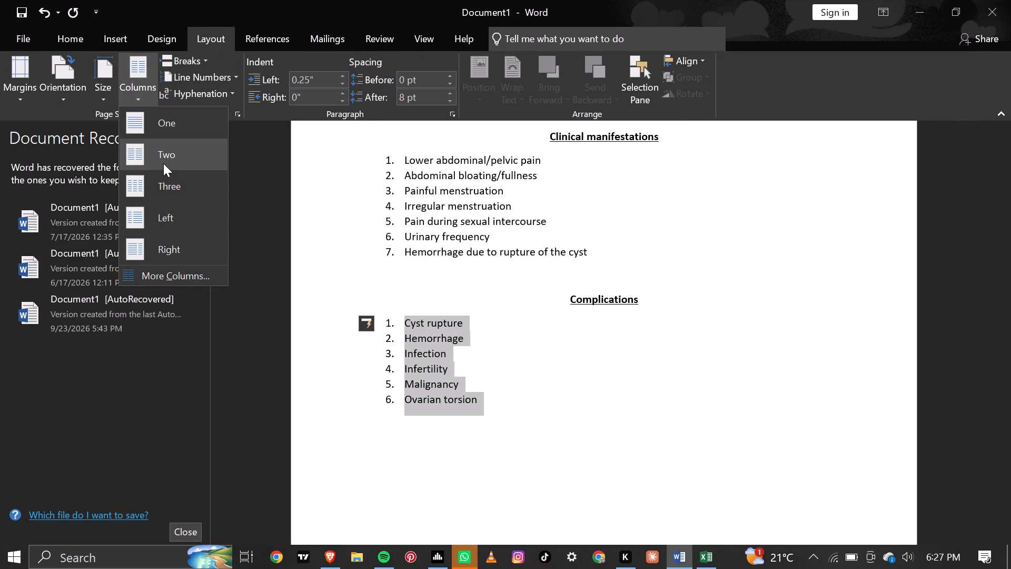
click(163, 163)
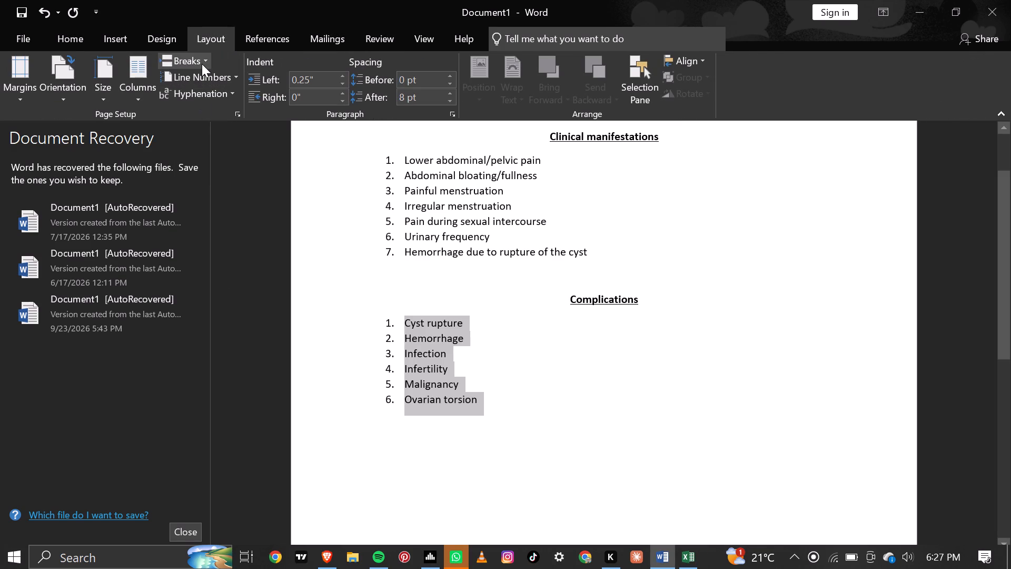
Apply a three-column layout to the numbered complications list and deselect it.
click(142, 68)
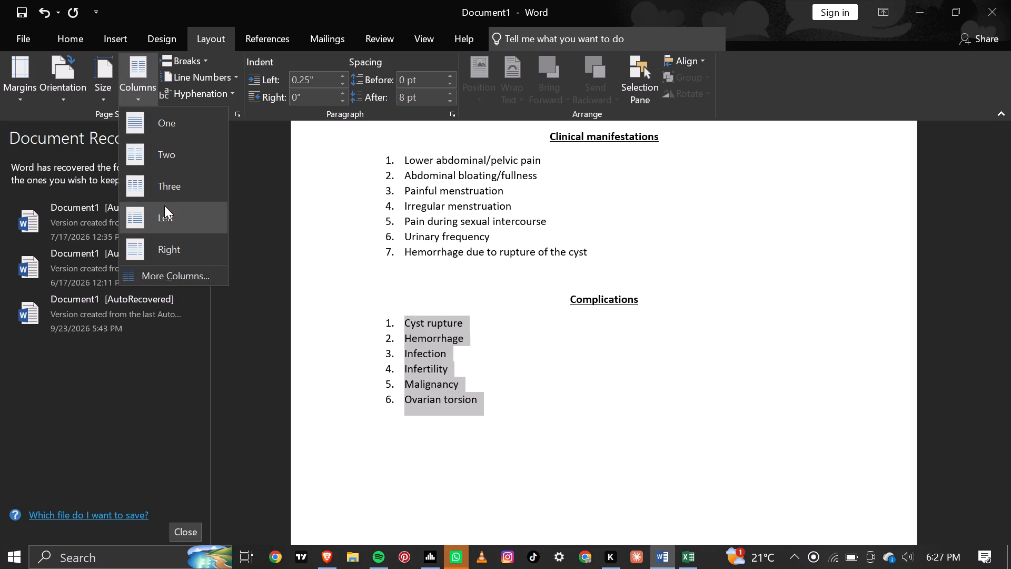
click(172, 197)
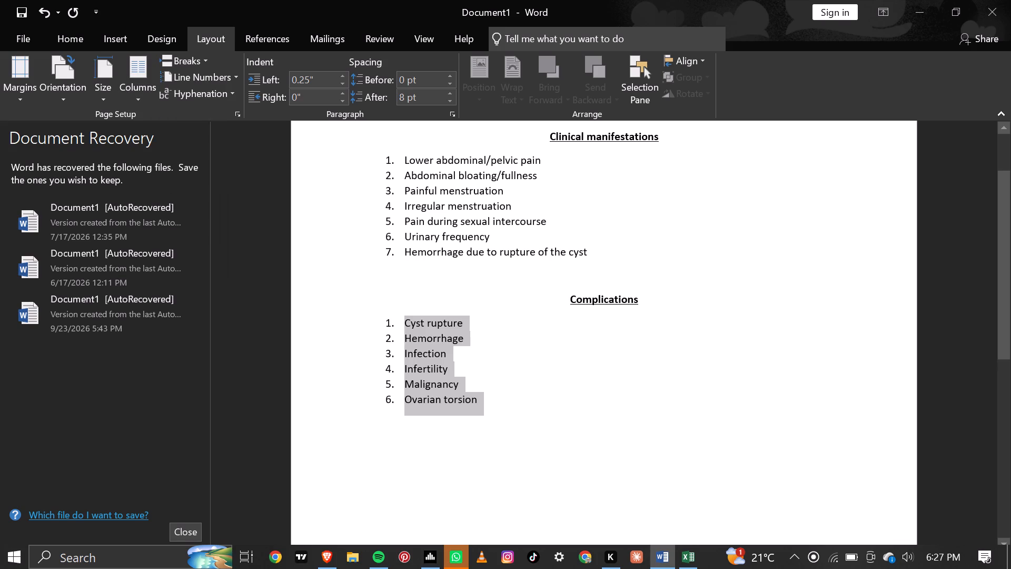
click(496, 380)
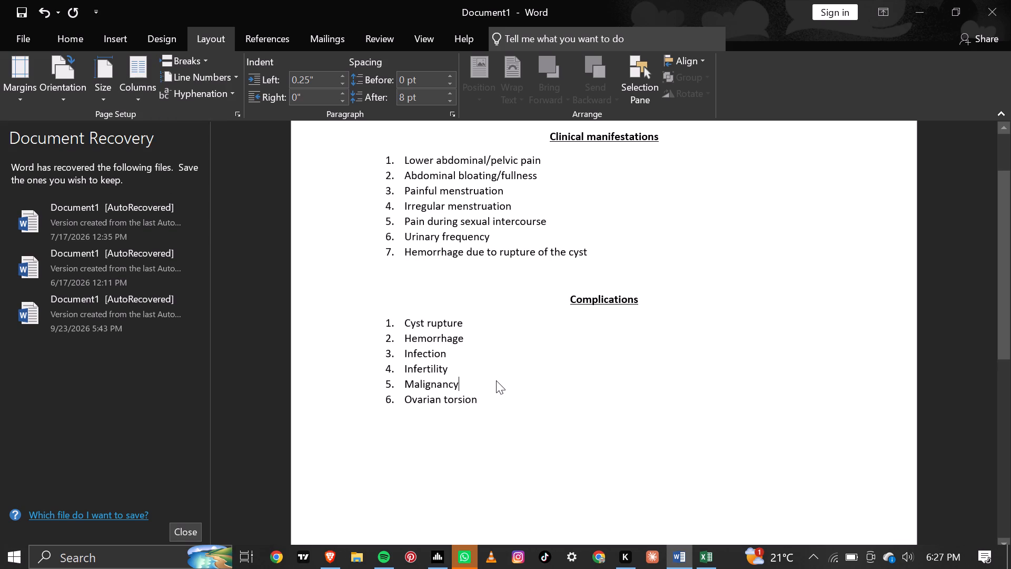
End the numbered list after "Ovarian torsion" and start a plain, unindented line below it, leaving a blank line between.
click(493, 407)
key(Return)
key(BackSpace)
key(BackSpace)
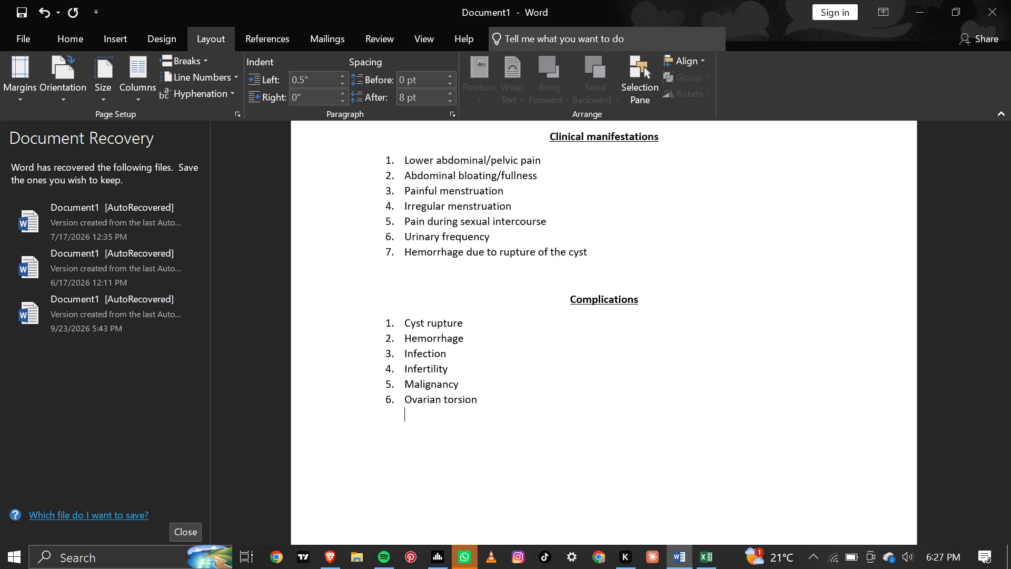
key(BackSpace)
key(Return)
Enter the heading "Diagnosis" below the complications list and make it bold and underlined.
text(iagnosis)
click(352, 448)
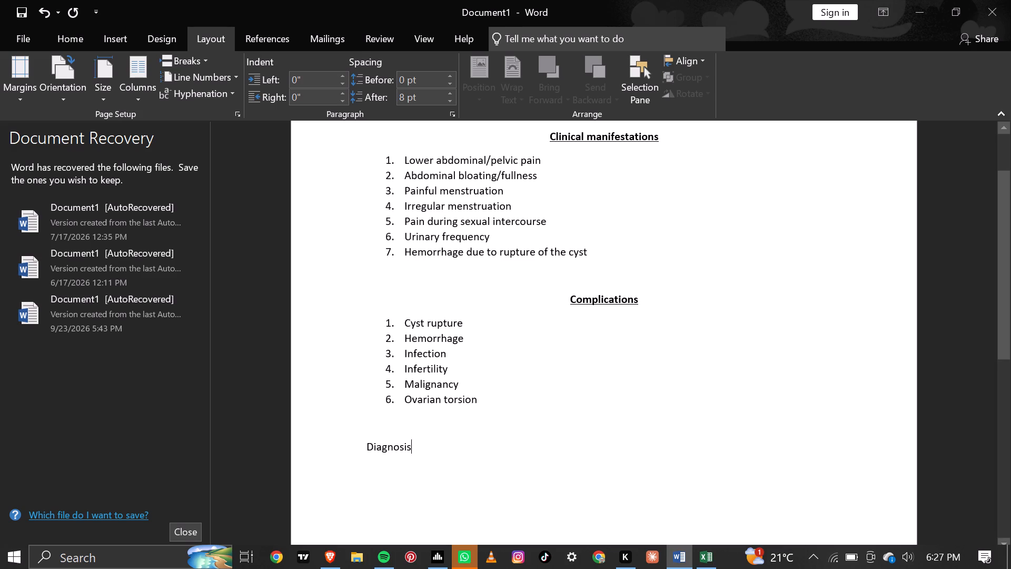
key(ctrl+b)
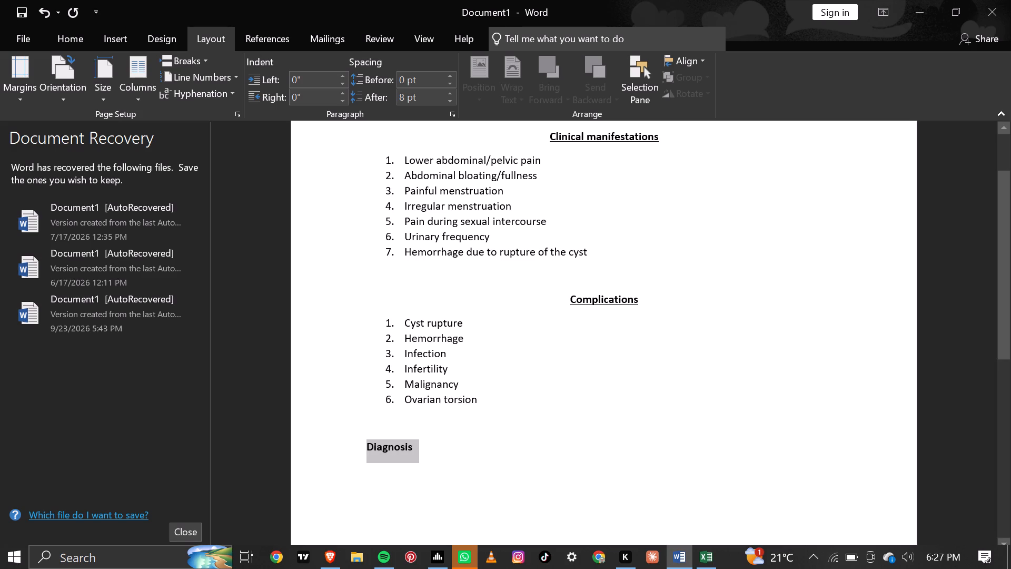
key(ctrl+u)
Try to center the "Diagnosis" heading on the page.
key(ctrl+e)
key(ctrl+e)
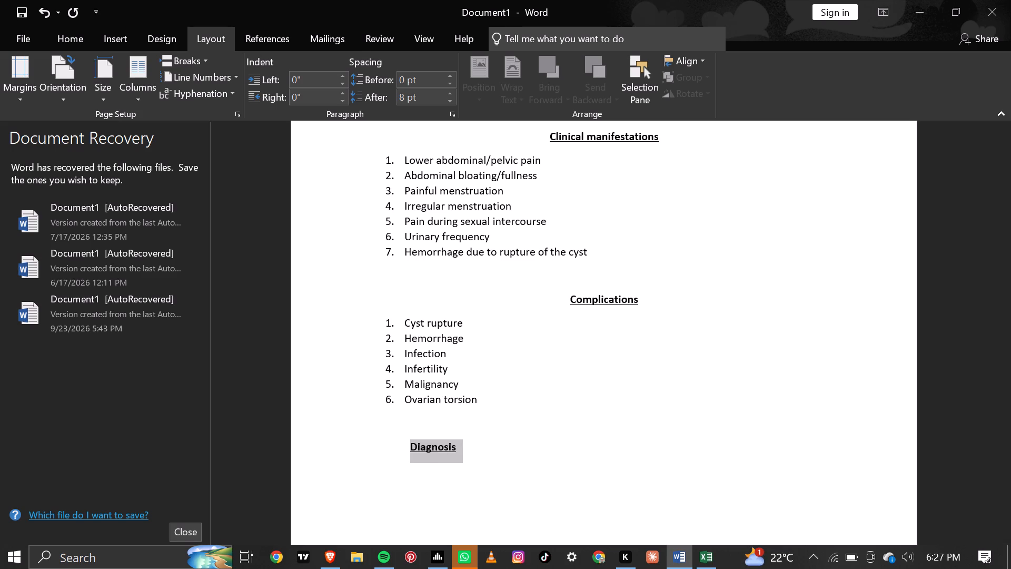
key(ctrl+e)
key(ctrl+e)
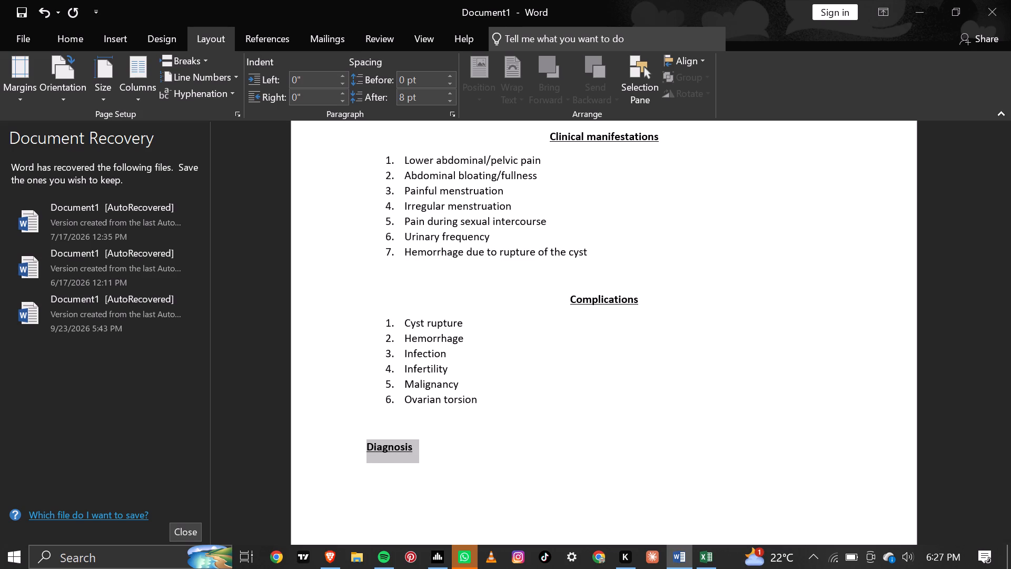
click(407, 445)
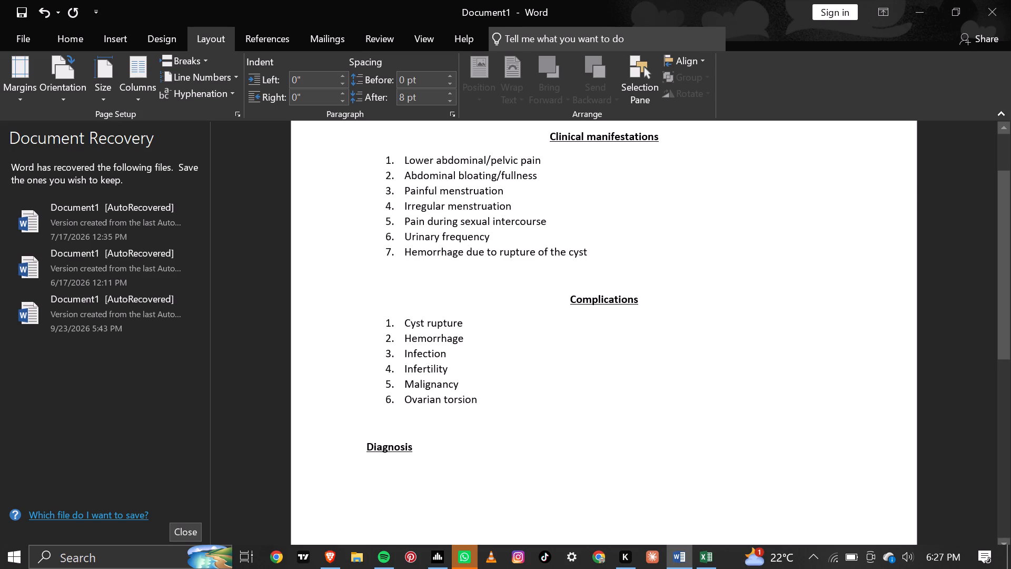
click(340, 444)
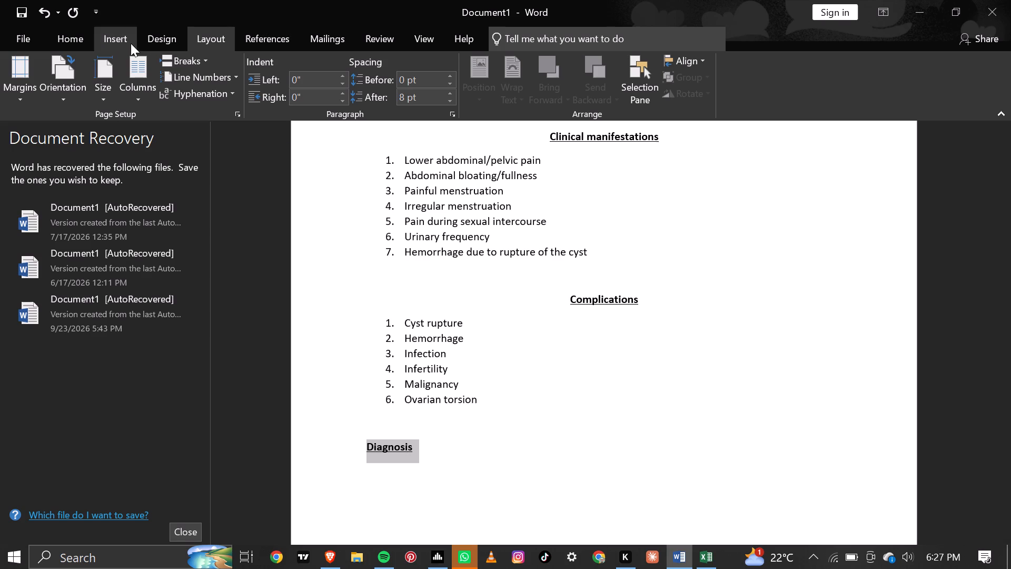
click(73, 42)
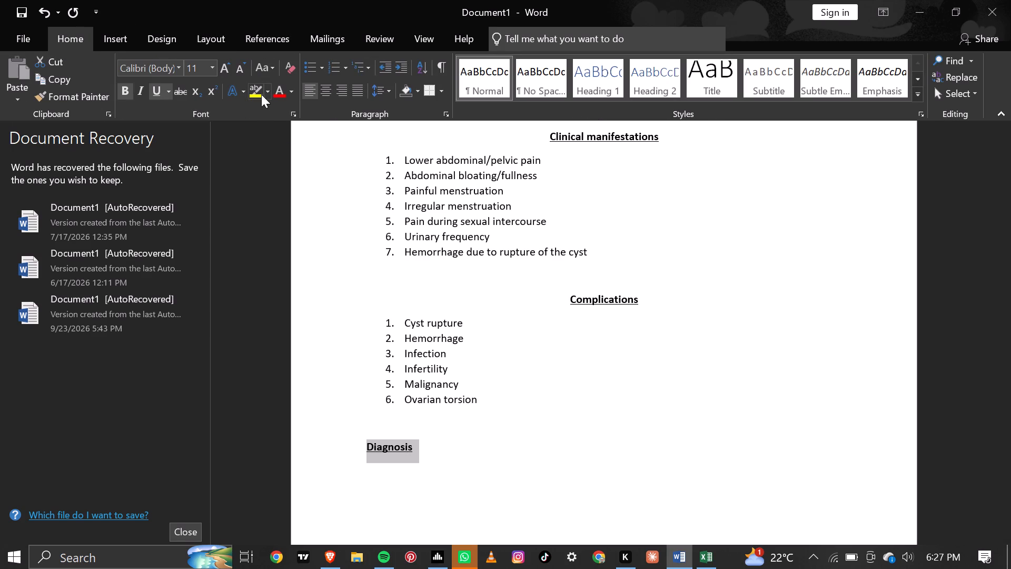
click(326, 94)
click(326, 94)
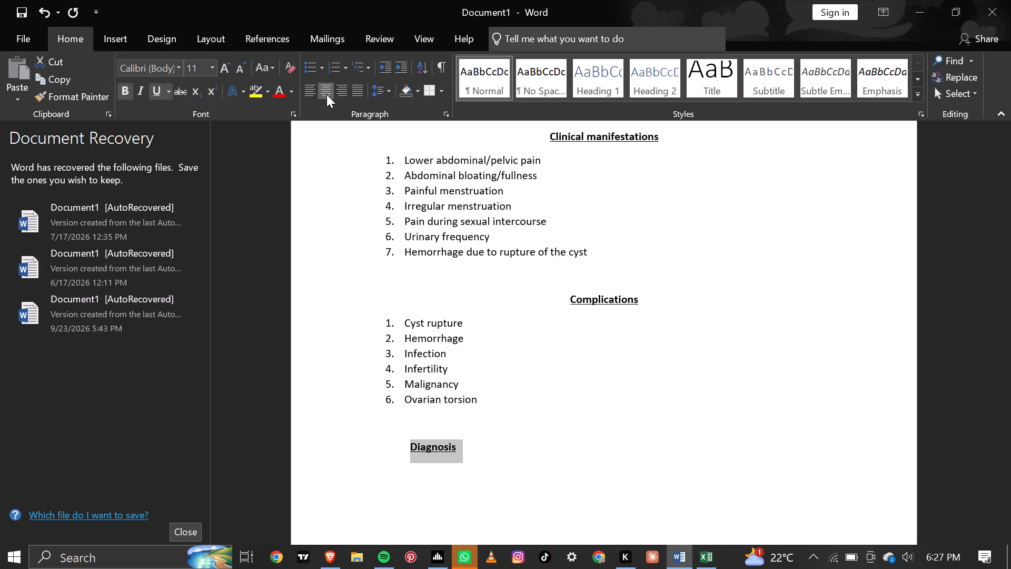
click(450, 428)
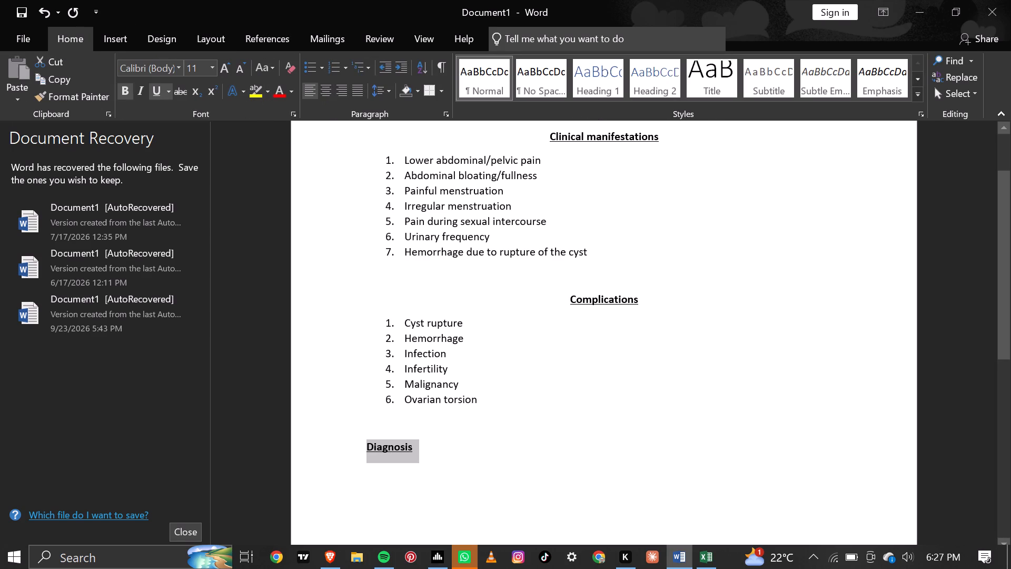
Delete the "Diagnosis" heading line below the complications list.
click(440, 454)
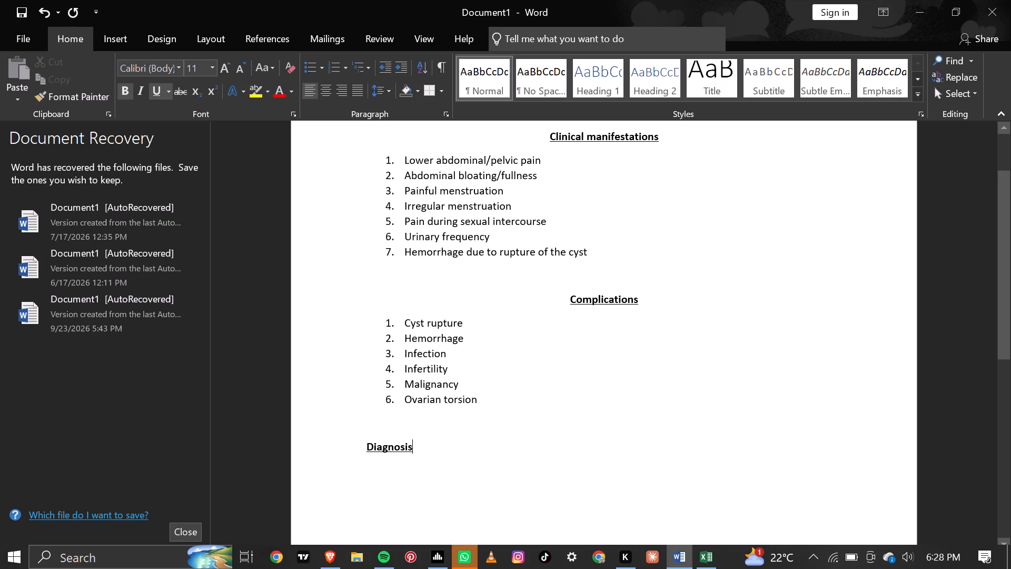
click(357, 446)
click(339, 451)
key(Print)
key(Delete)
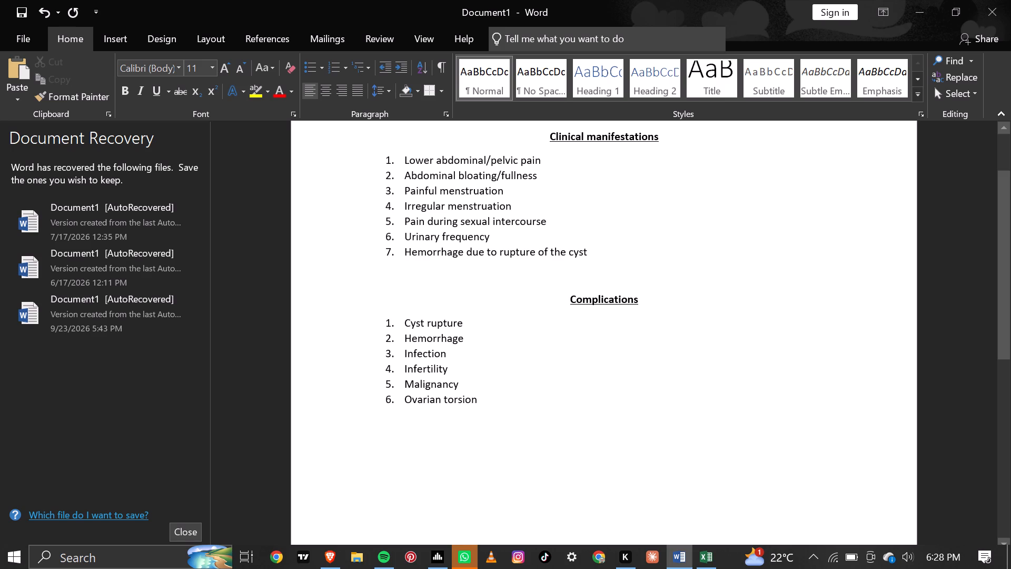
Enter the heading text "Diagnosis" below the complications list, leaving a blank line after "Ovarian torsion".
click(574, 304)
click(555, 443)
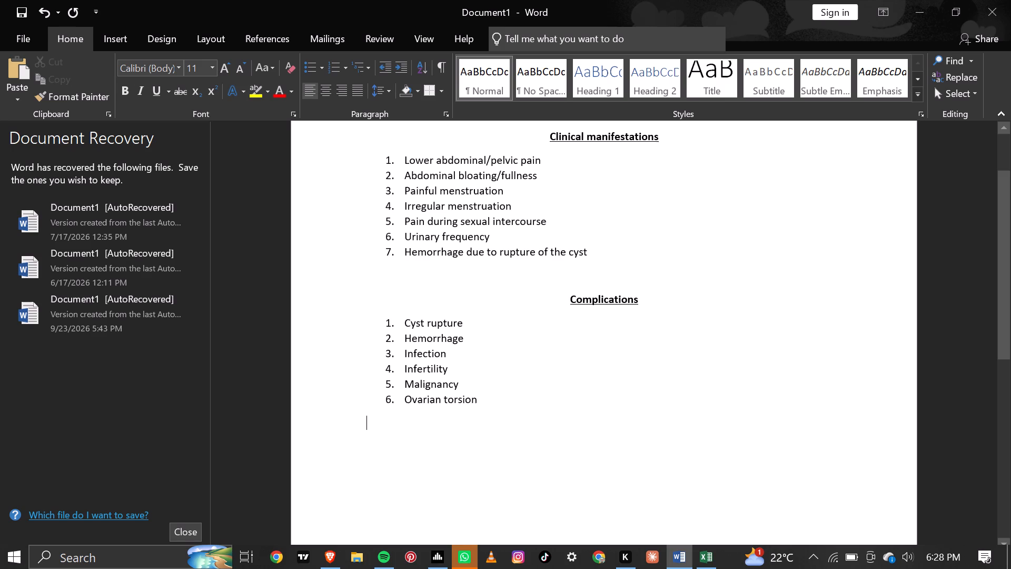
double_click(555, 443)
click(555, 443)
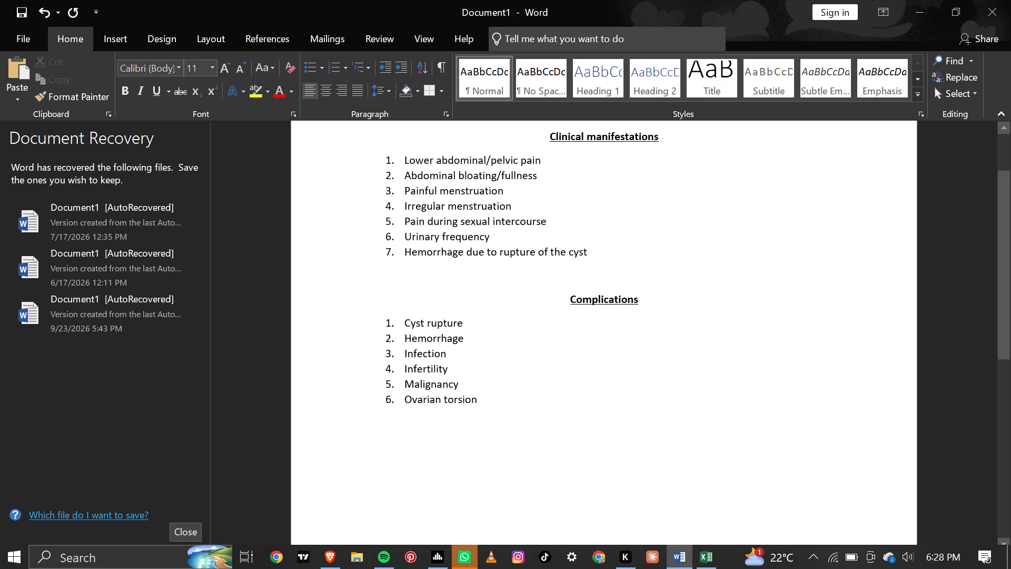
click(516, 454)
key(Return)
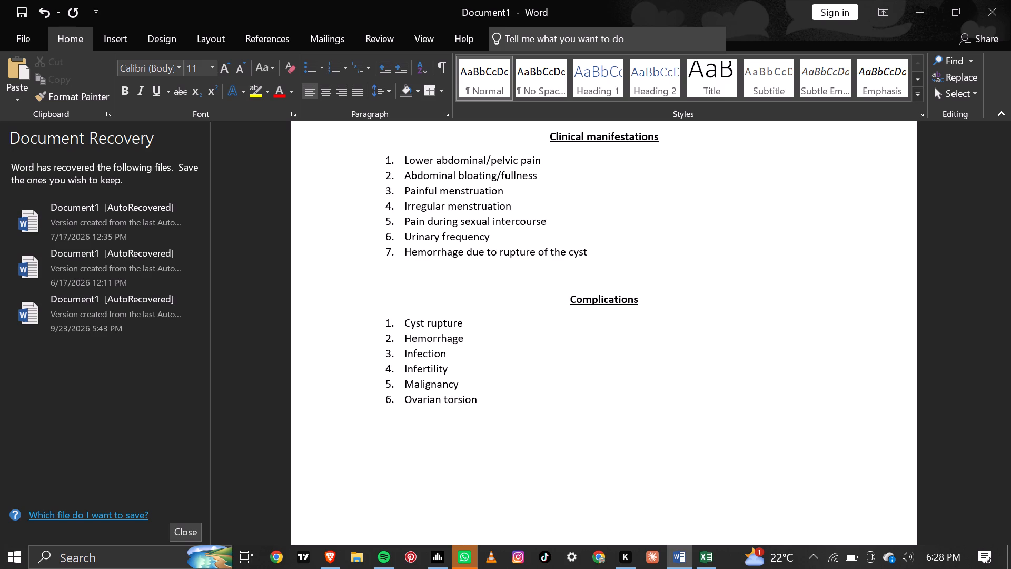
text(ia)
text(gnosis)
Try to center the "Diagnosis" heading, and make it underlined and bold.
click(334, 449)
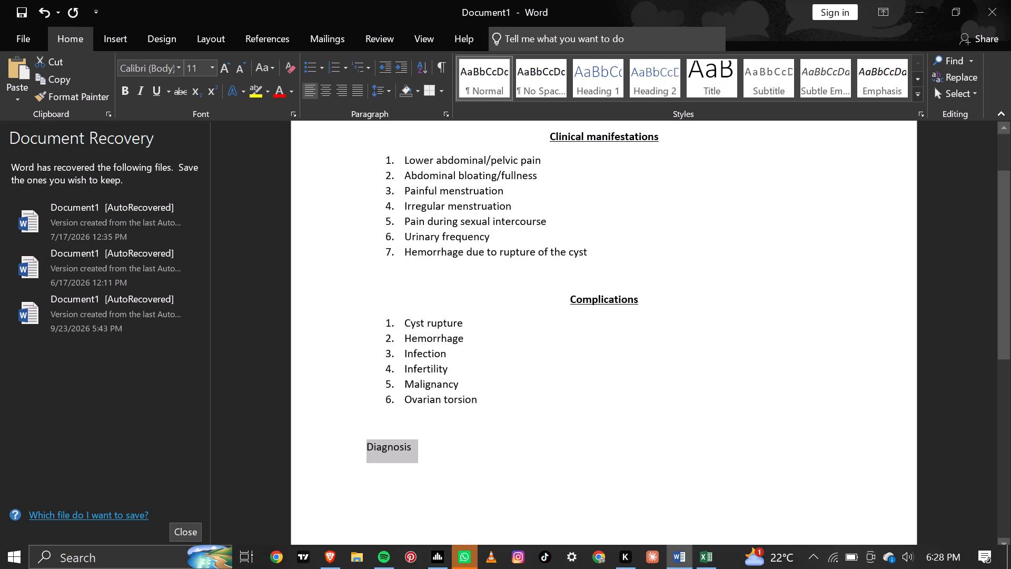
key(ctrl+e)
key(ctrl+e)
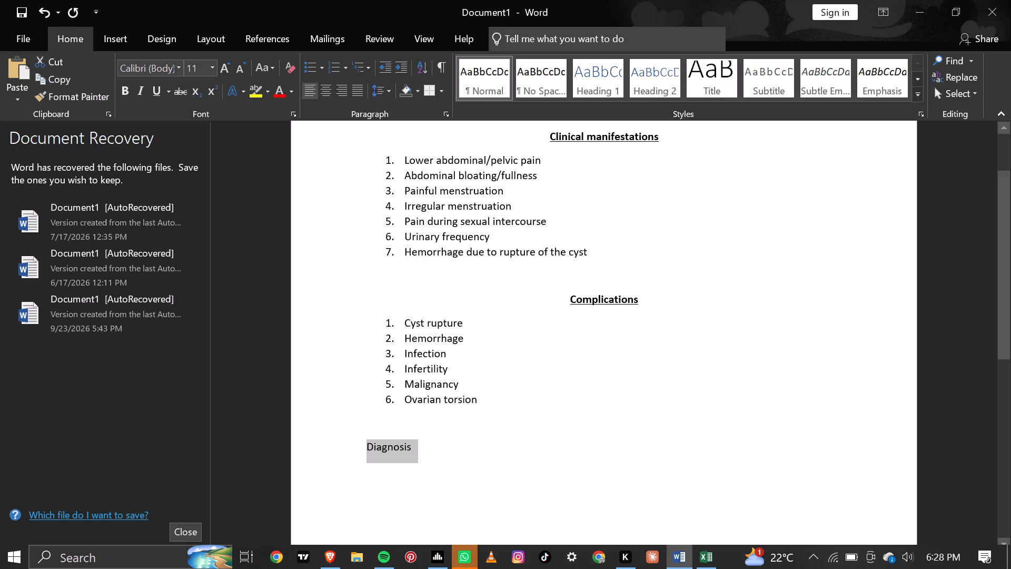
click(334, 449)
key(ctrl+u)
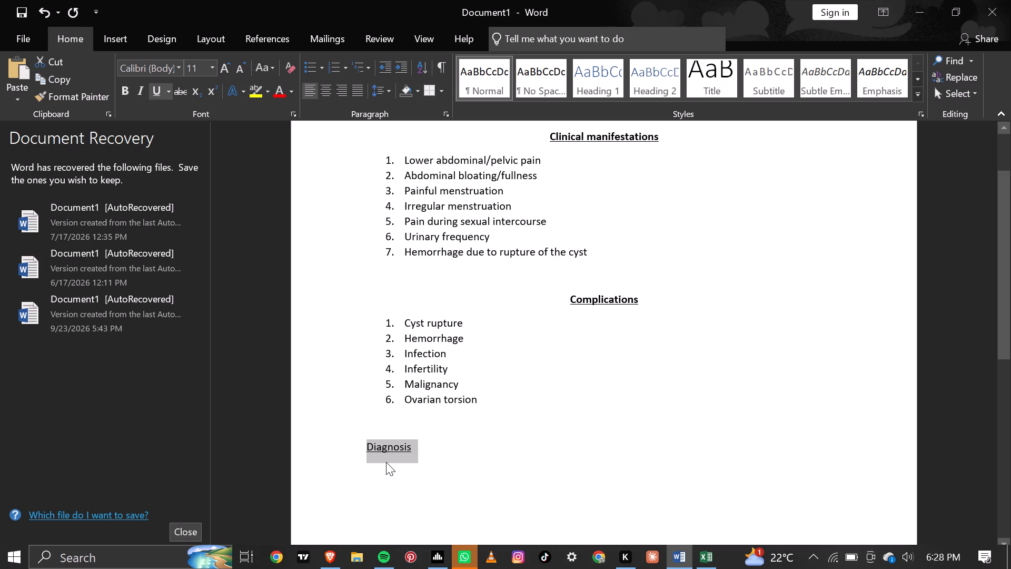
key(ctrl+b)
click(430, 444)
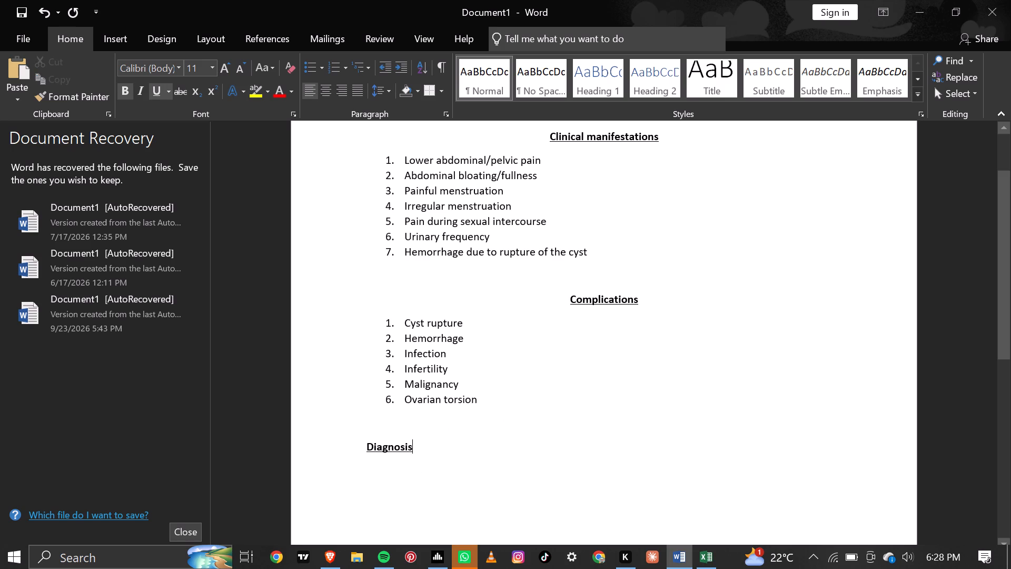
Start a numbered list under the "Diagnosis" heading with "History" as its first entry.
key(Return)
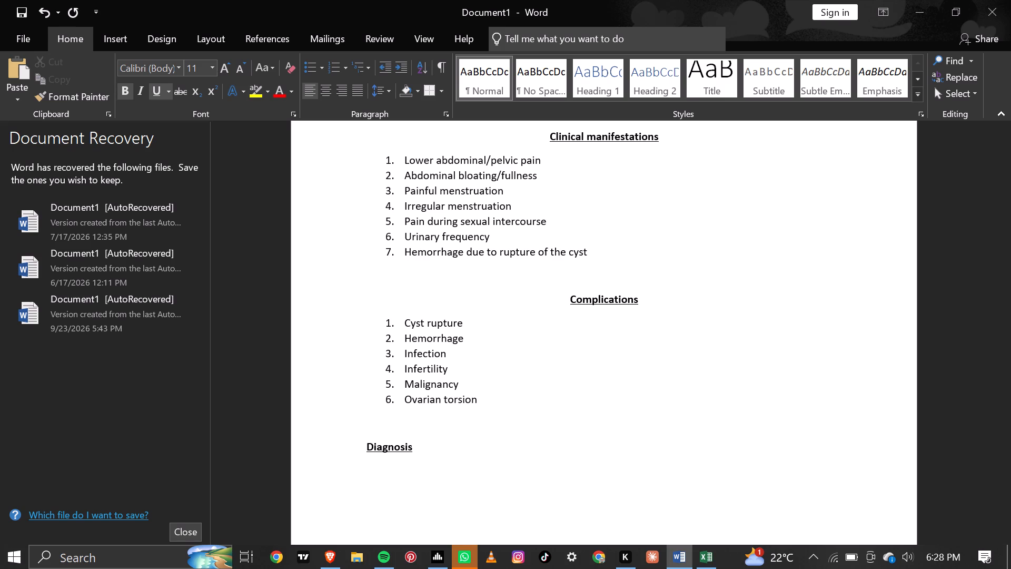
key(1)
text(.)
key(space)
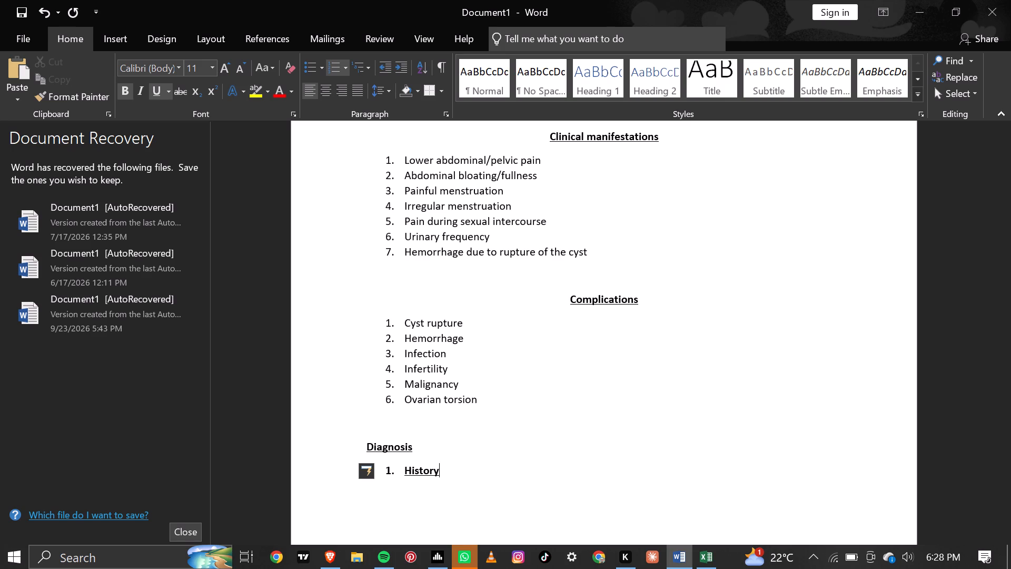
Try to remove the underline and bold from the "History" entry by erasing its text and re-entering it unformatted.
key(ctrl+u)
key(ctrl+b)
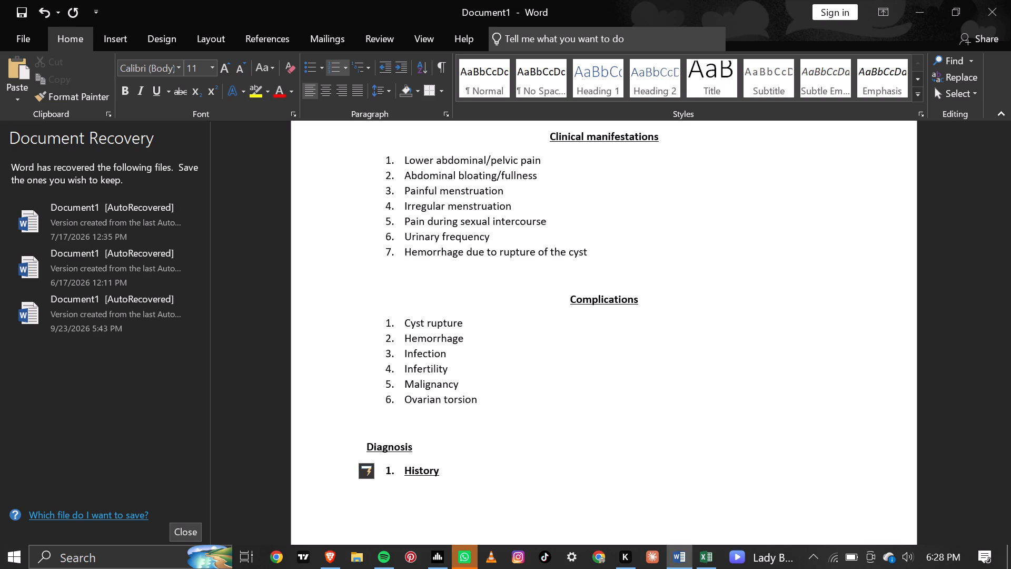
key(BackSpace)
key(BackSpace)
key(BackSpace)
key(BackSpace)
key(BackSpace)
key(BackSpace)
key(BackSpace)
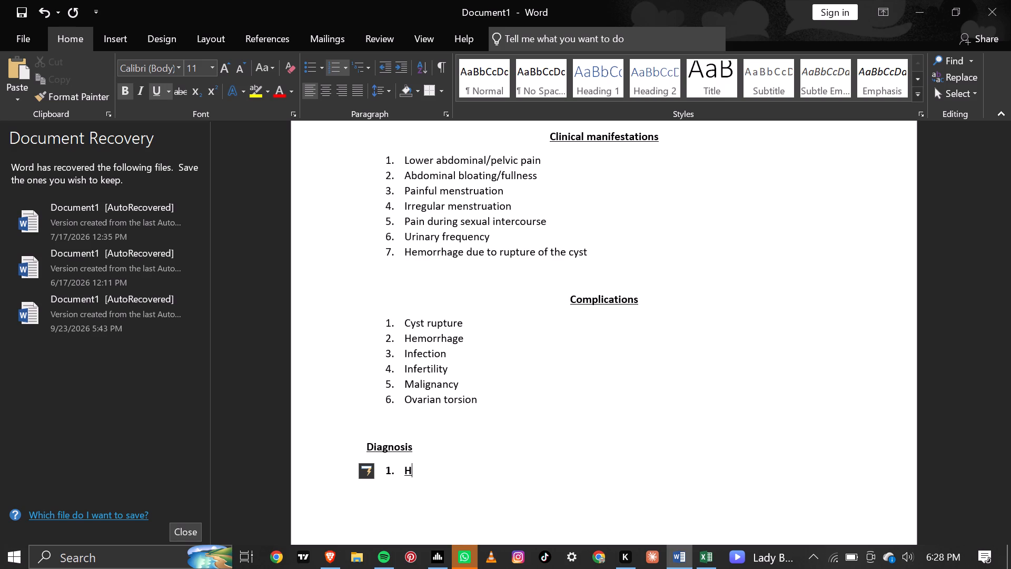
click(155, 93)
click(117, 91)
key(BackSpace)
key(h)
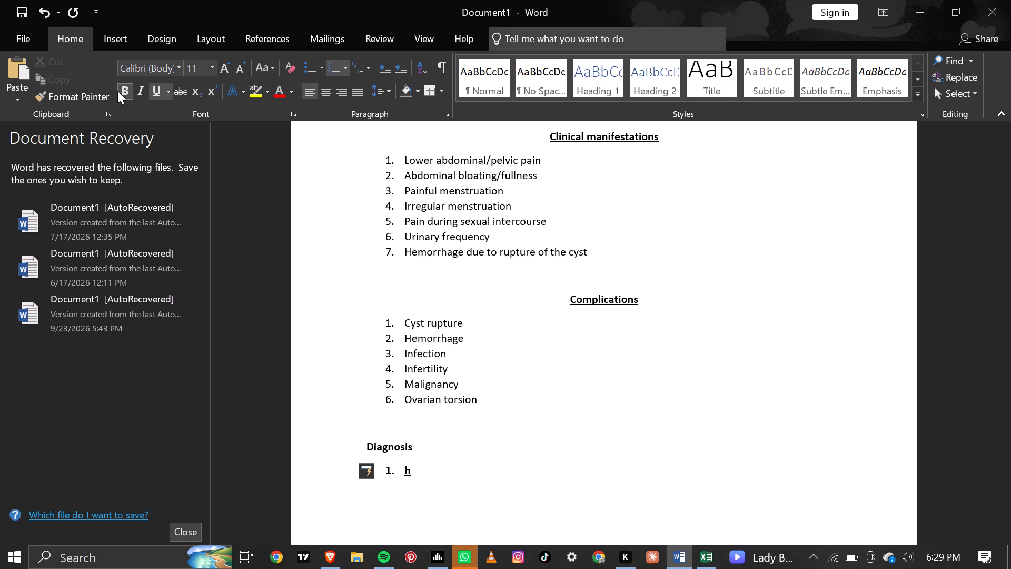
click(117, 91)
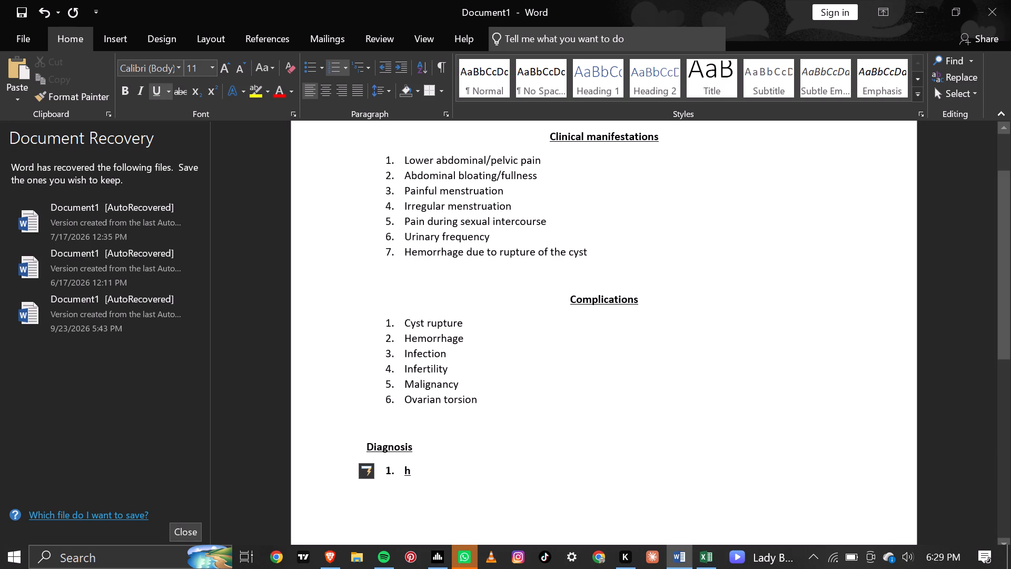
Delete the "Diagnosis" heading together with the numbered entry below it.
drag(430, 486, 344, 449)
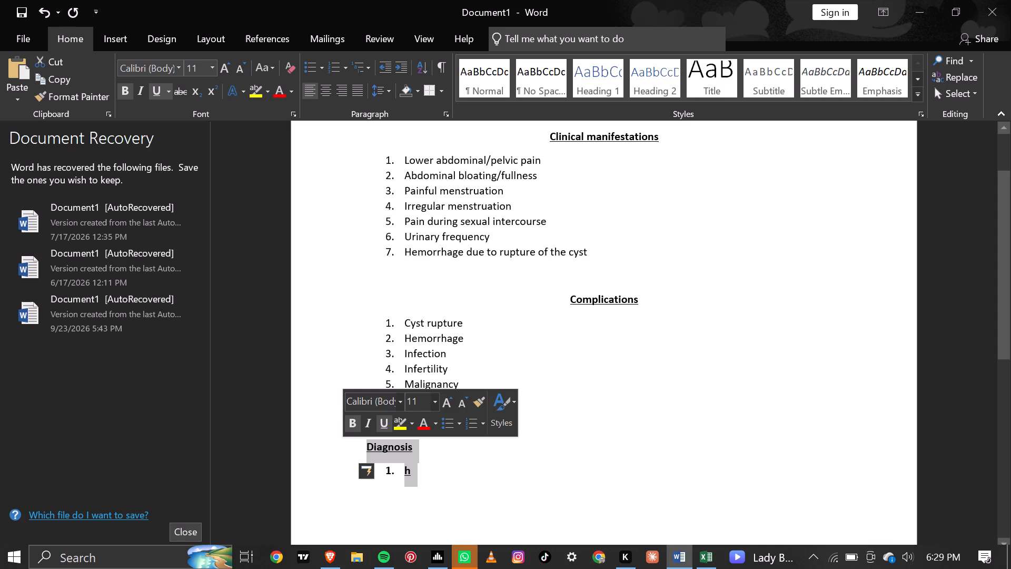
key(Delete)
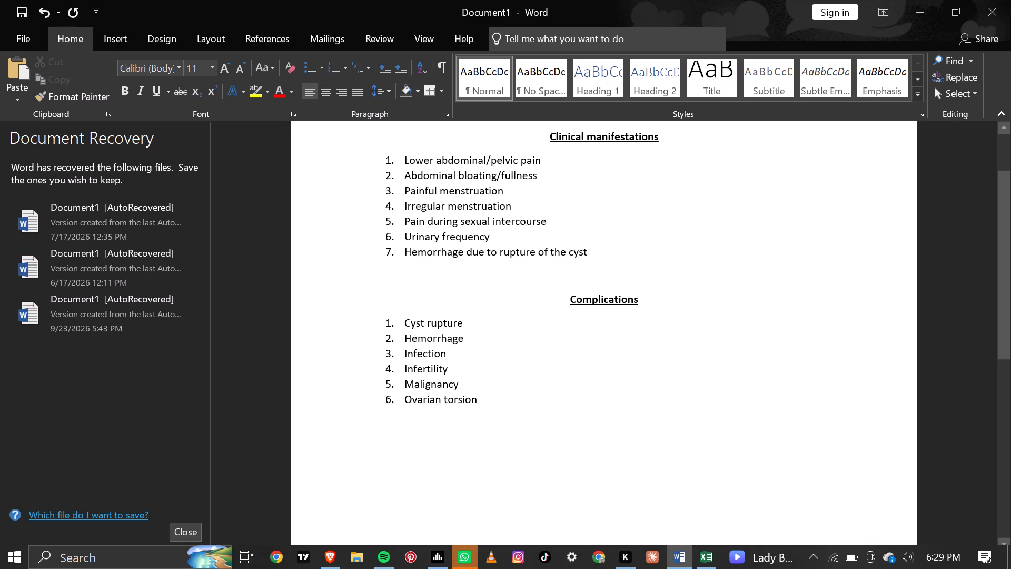
Enter "Diagnosis" as plain text below the complications list, leaving a blank line after "Ovarian torsion".
key(Return)
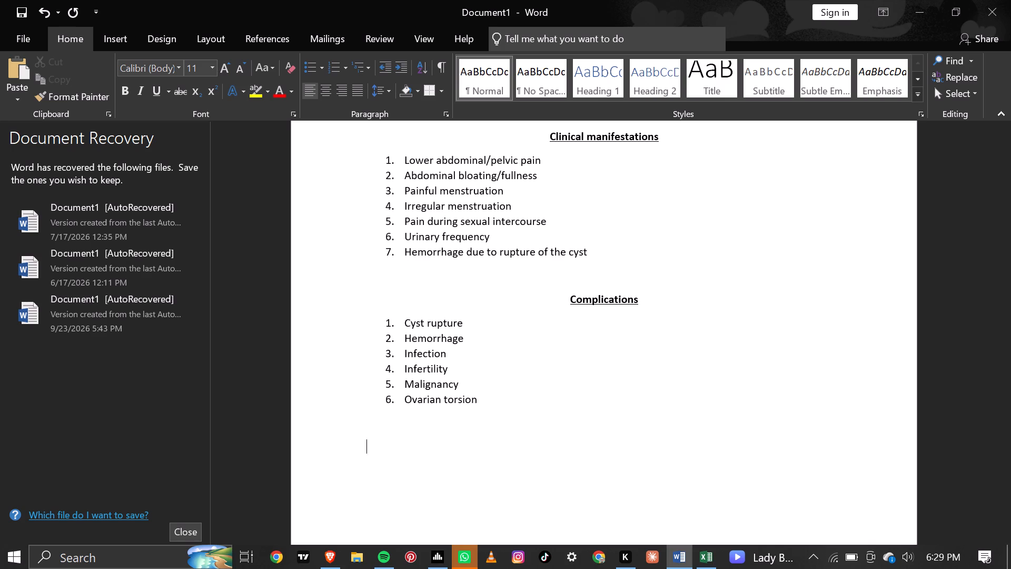
text(iagnosis)
Enter "History & Physical examination" as plain text on a new line below "Diagnosis".
key(Return)
key(h)
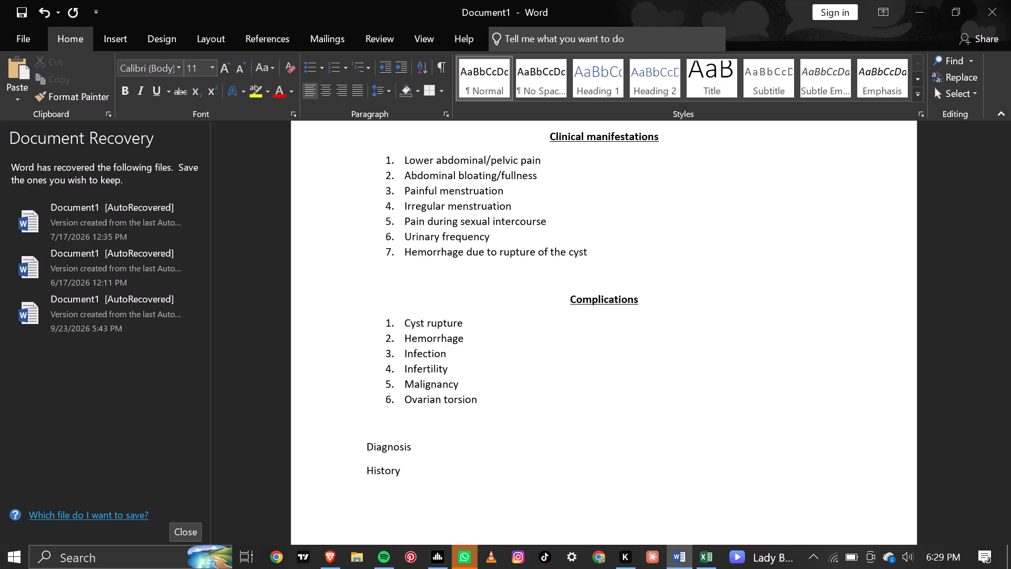
text(and)
key(BackSpace)
key(BackSpace)
key(BackSpace)
key(shift+dollar)
key(BackSpace)
key(shift+ampersand)
key(space)
text(hysica)
key(space)
key(BackSpace)
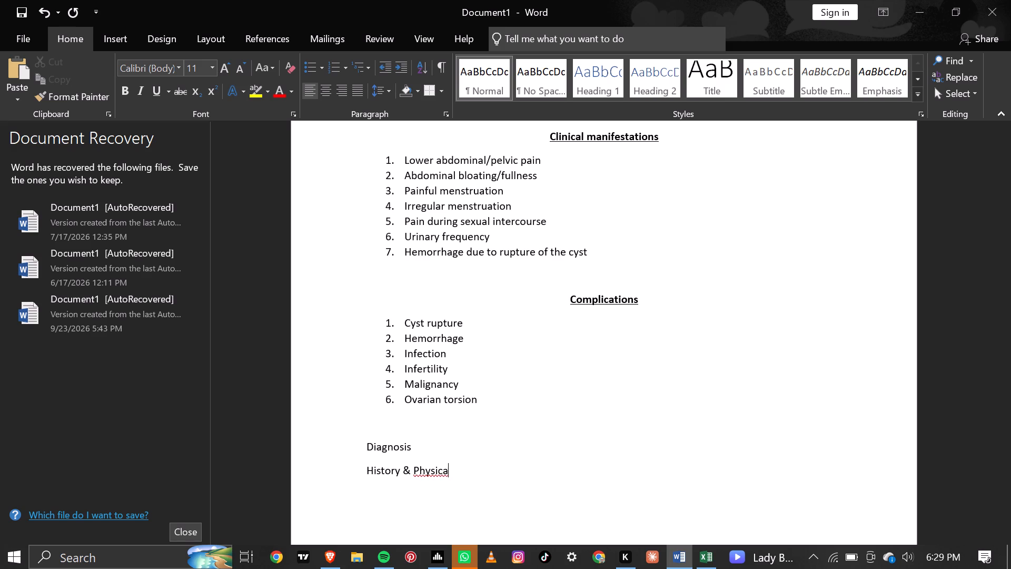
text(l)
key(space)
text(examinatin)
key(space)
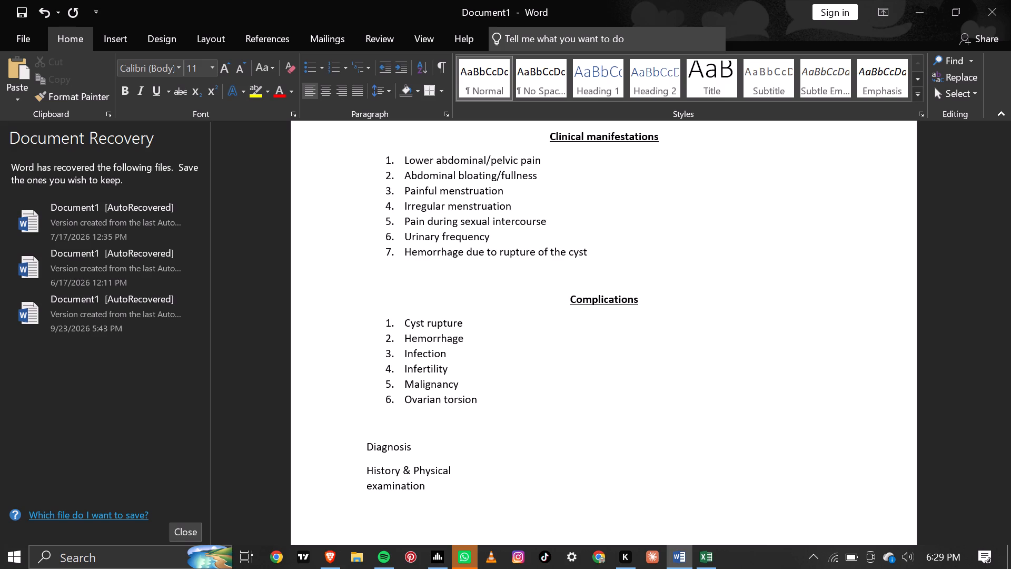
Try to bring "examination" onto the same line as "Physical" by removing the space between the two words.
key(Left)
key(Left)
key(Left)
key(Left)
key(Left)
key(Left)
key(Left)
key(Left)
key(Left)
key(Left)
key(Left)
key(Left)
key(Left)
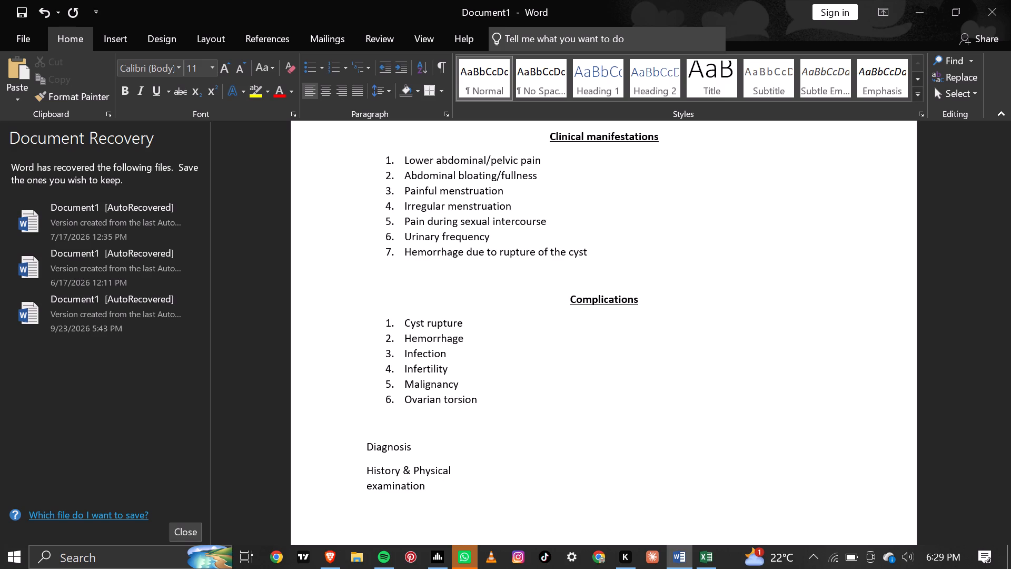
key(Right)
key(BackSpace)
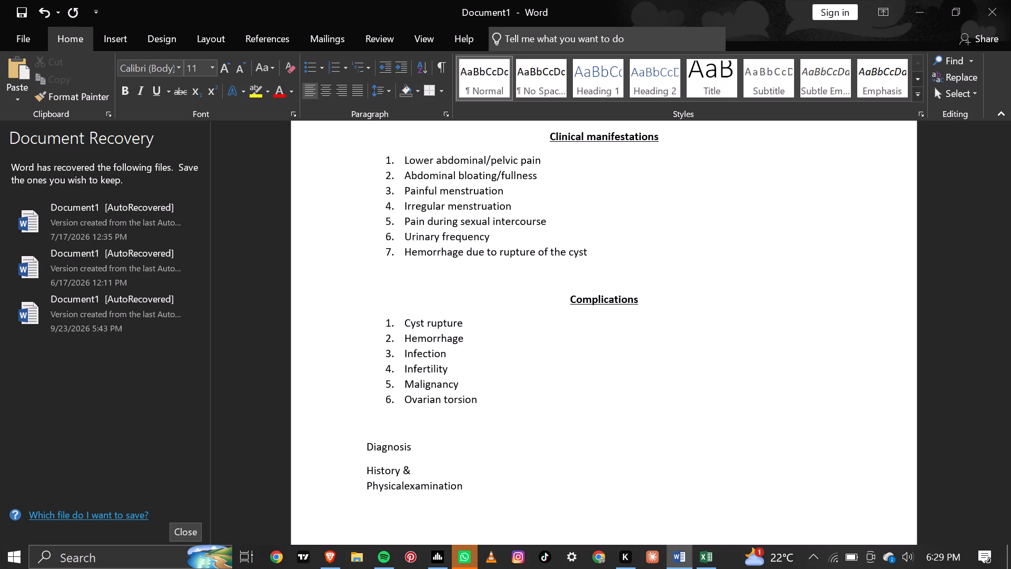
Set the Diagnosis section to a one-column layout and put the space back between "Physical" and "examination".
click(204, 32)
click(143, 86)
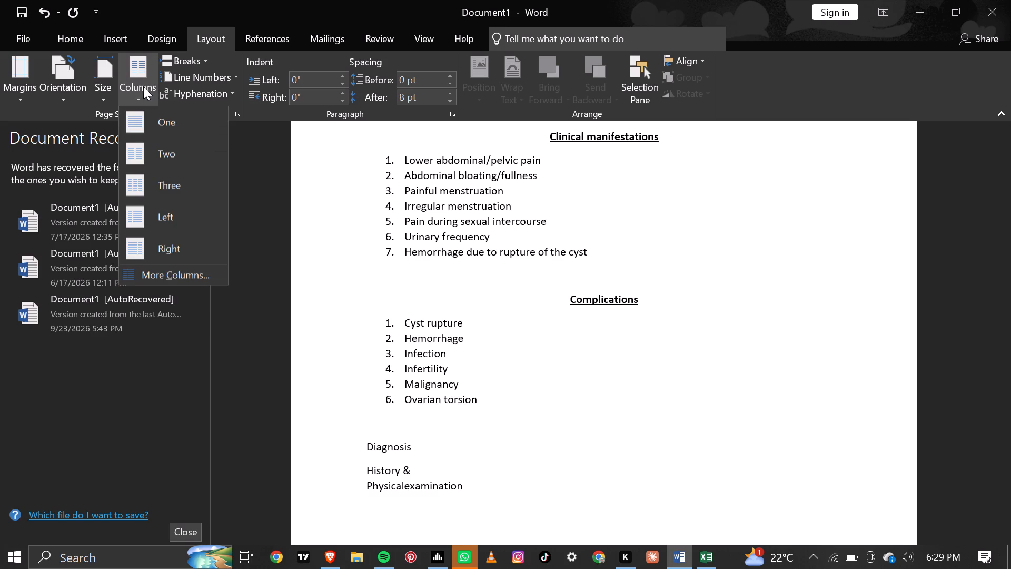
click(183, 125)
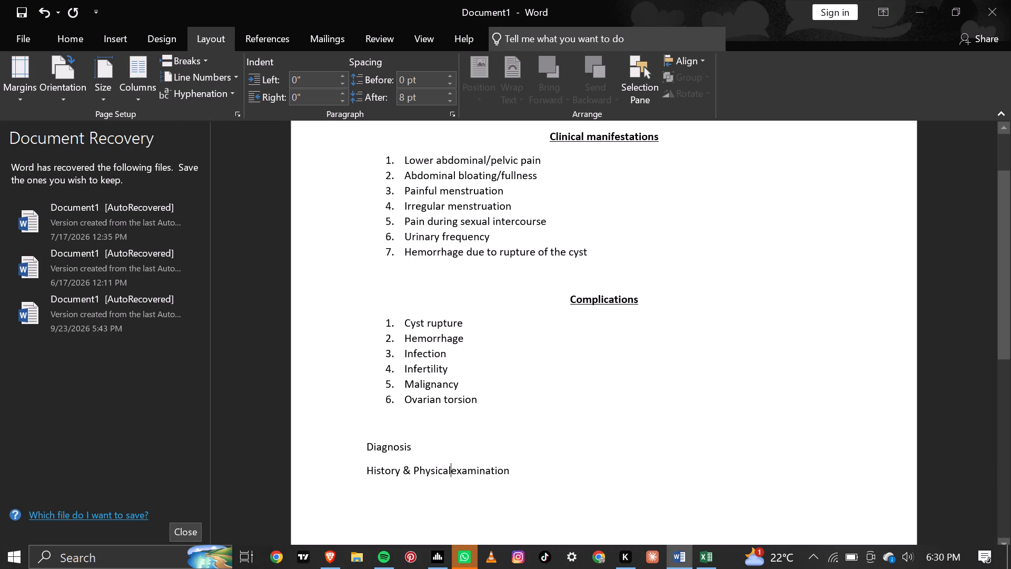
key(space)
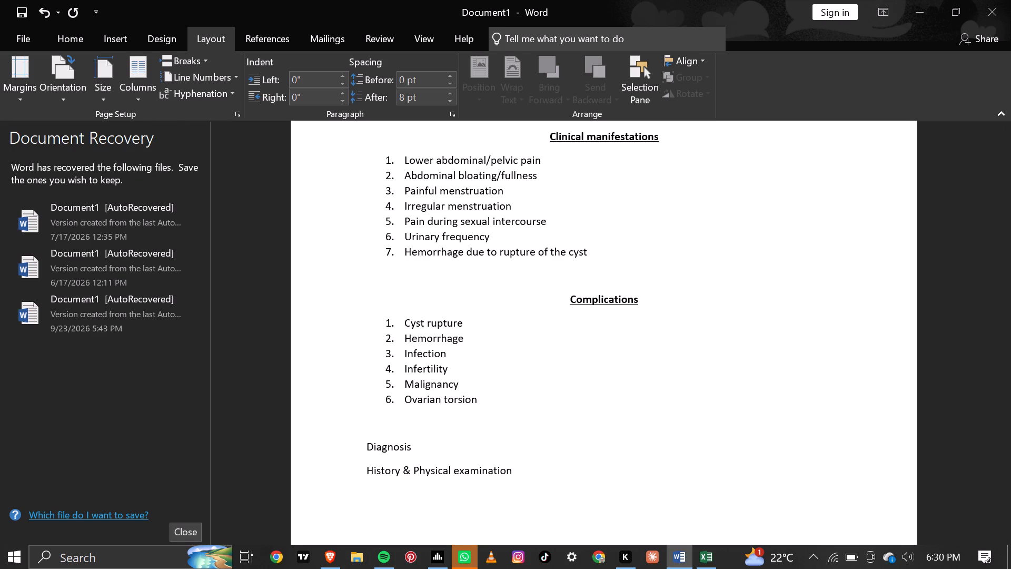
Append "& examination" to the end of the "History & Physical examination" line, with a space after the ampersand.
click(527, 478)
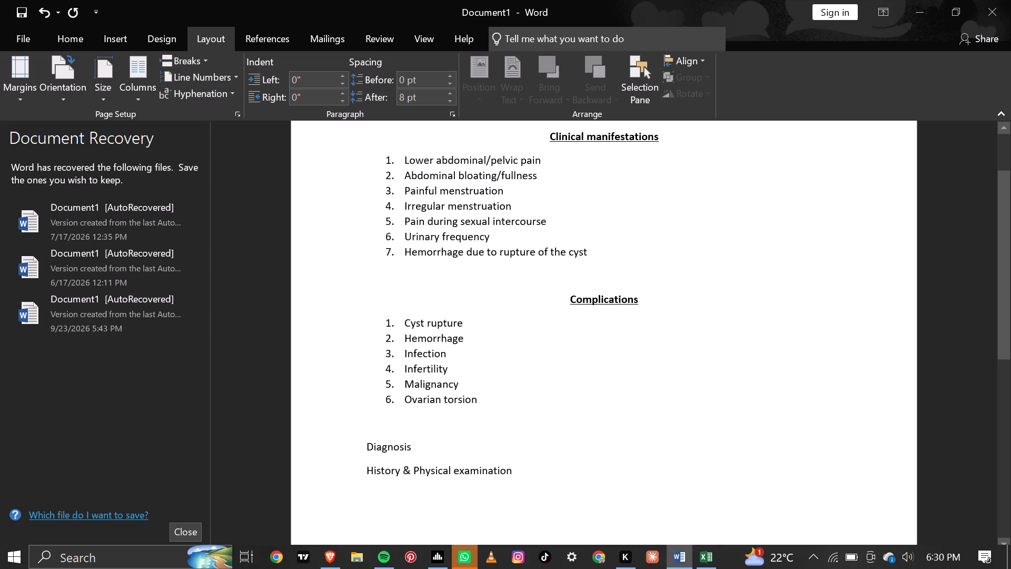
key(BackSpace)
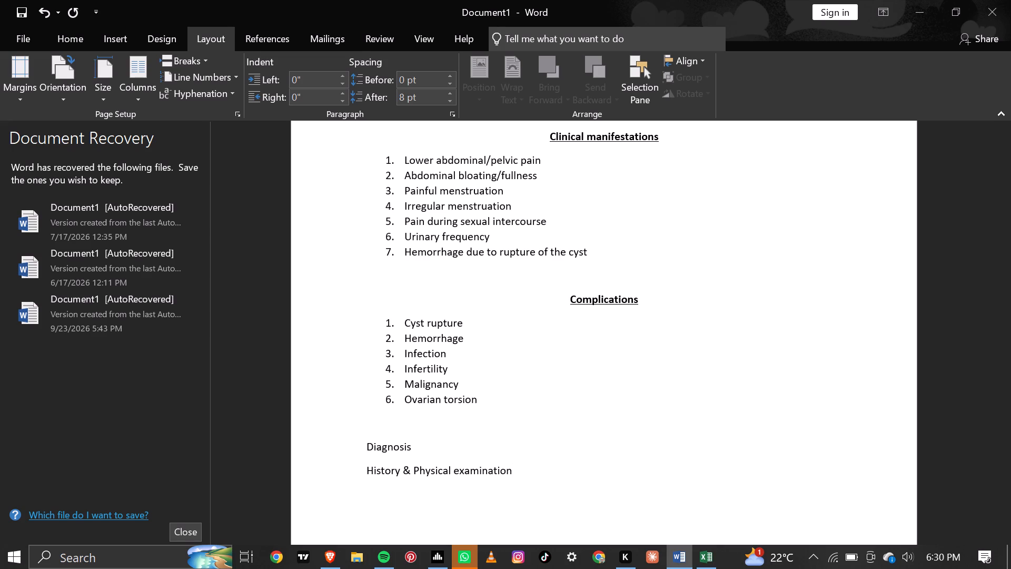
key(space)
text(&ex)
text(am)
text(ination)
key(Left)
key(Left)
key(Left)
key(Left)
key(Left)
key(Left)
key(Left)
key(Left)
key(Left)
key(Left)
key(Left)
key(space)
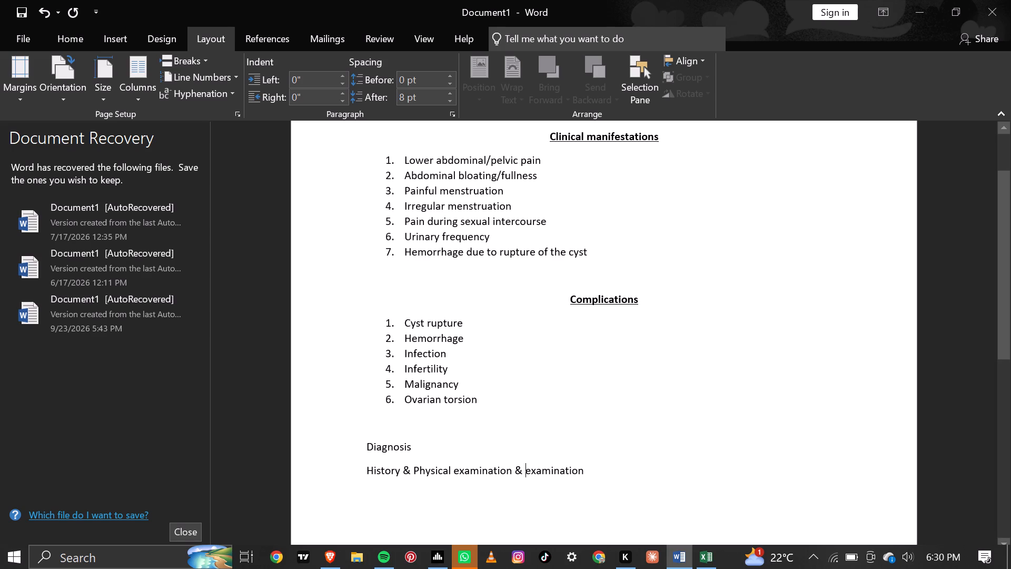
Format the "Diagnosis" line as a centered, underlined, bold heading.
click(345, 449)
key(ctrl+e)
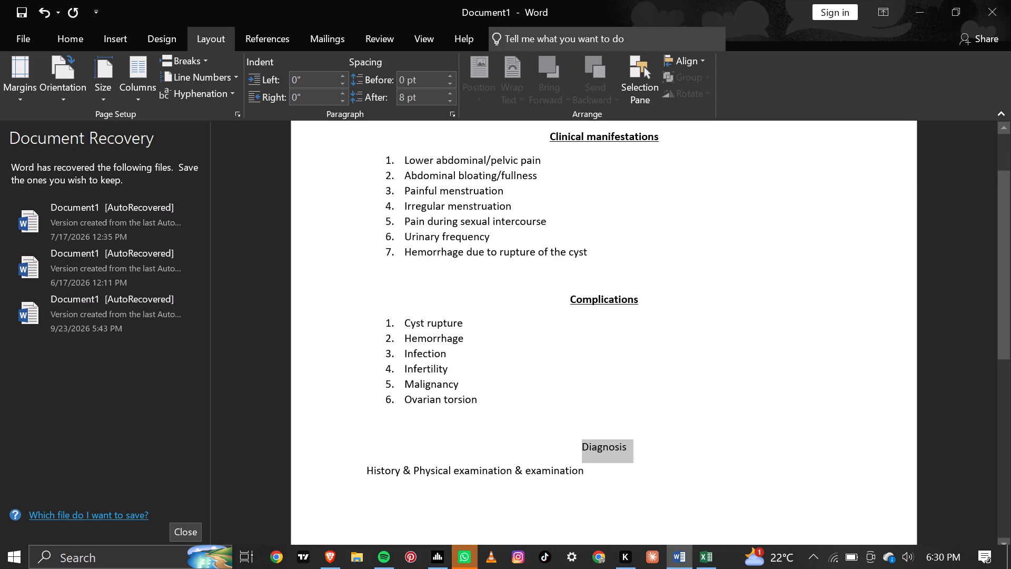
key(ctrl+u)
key(ctrl+b)
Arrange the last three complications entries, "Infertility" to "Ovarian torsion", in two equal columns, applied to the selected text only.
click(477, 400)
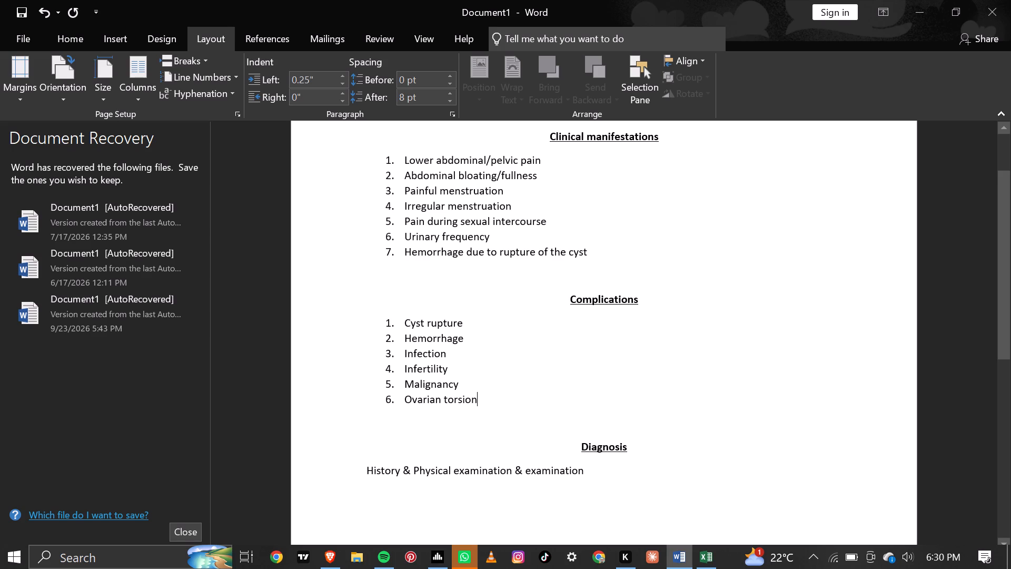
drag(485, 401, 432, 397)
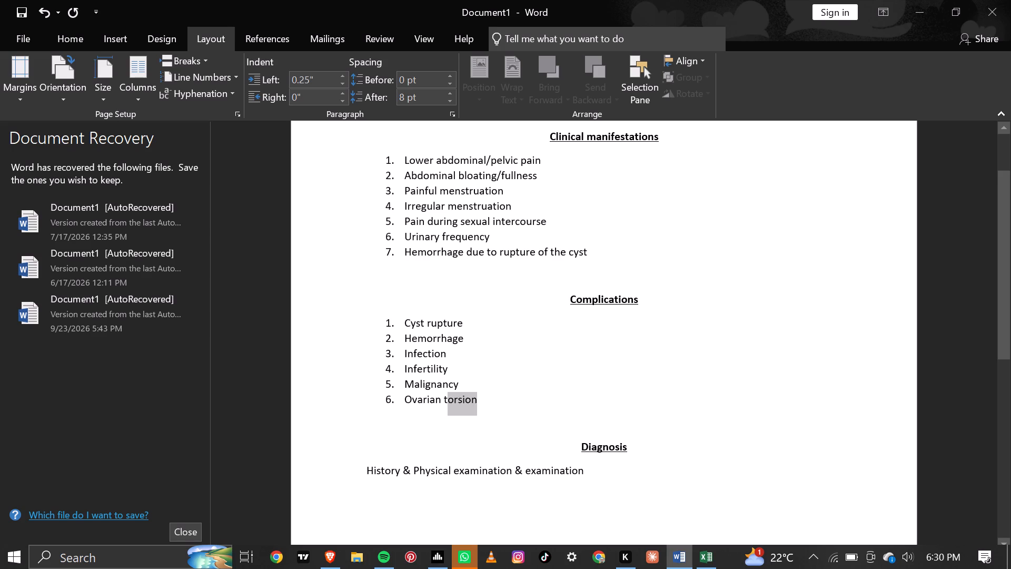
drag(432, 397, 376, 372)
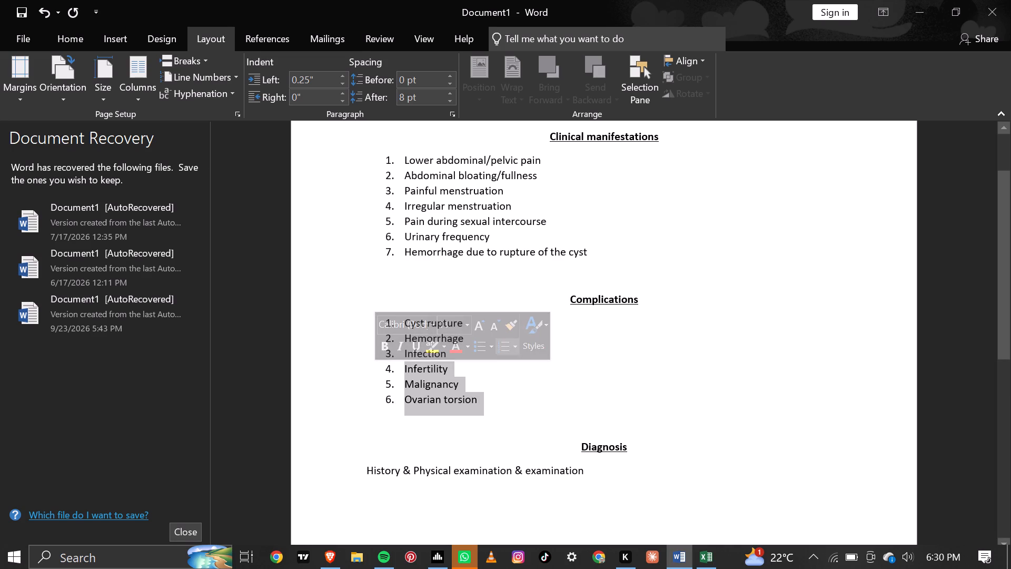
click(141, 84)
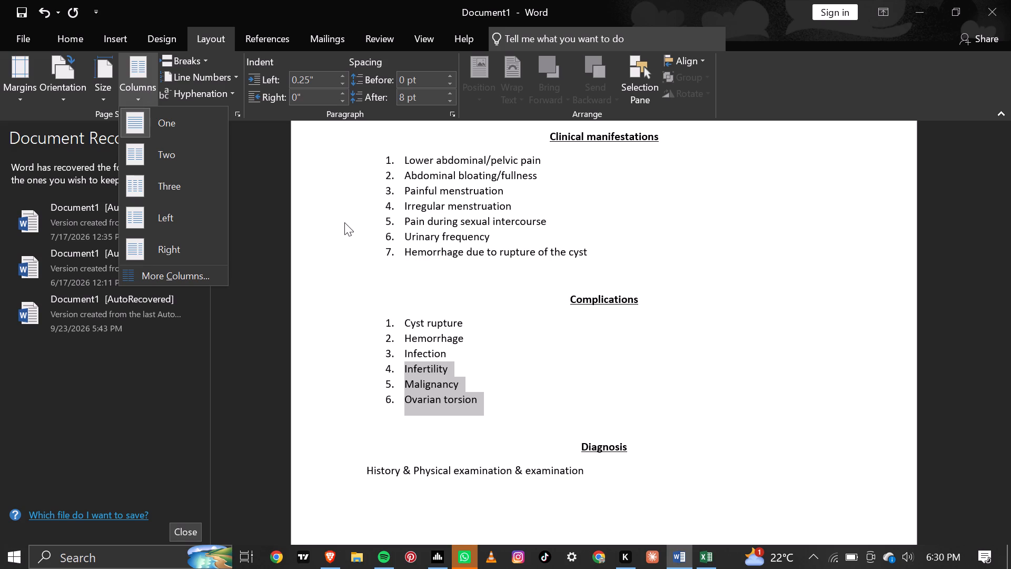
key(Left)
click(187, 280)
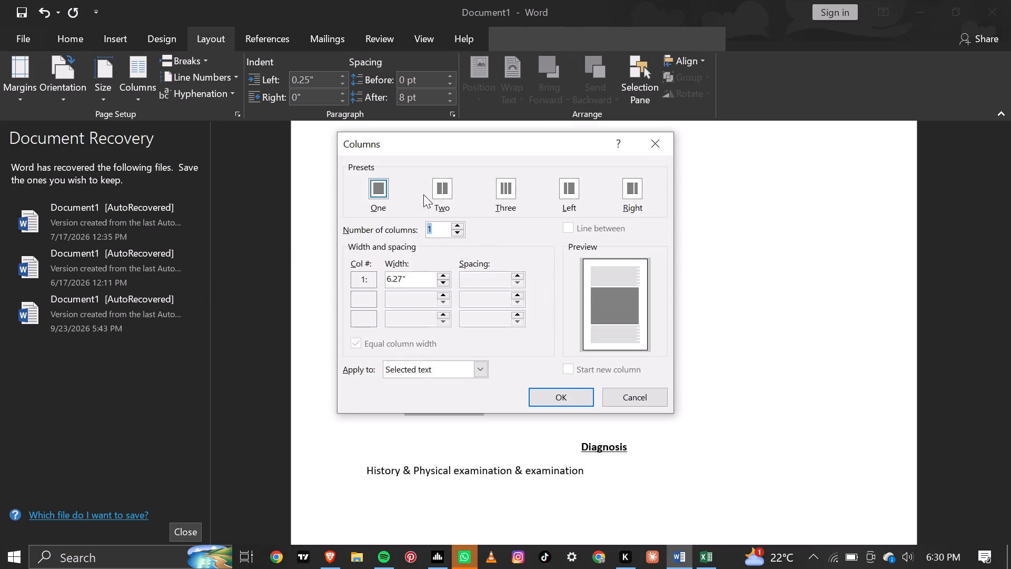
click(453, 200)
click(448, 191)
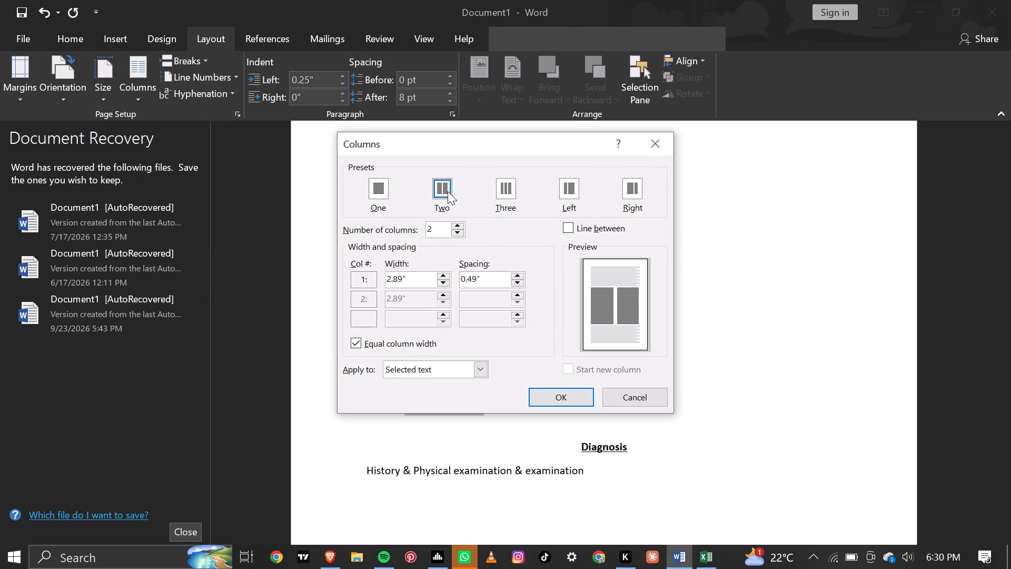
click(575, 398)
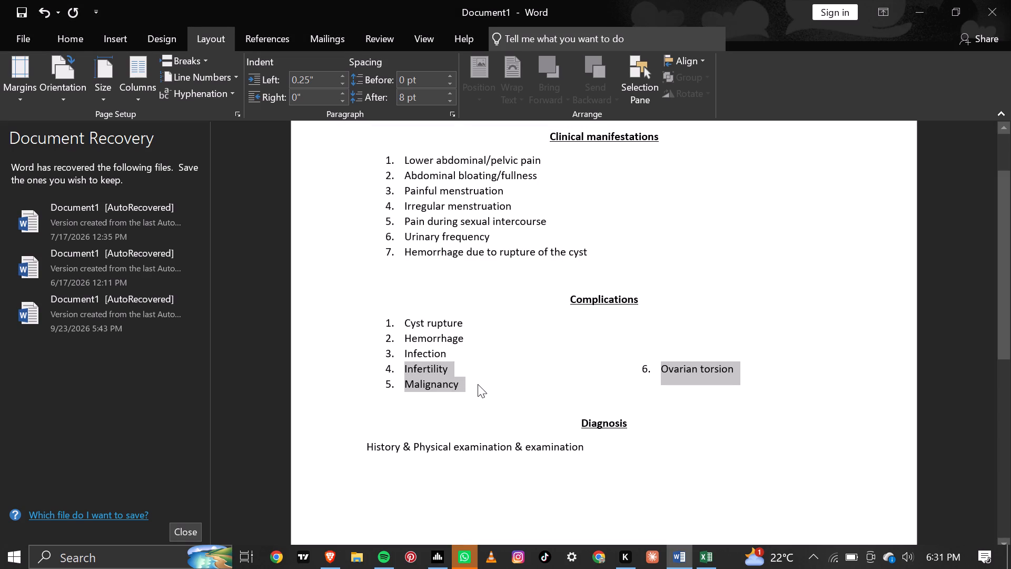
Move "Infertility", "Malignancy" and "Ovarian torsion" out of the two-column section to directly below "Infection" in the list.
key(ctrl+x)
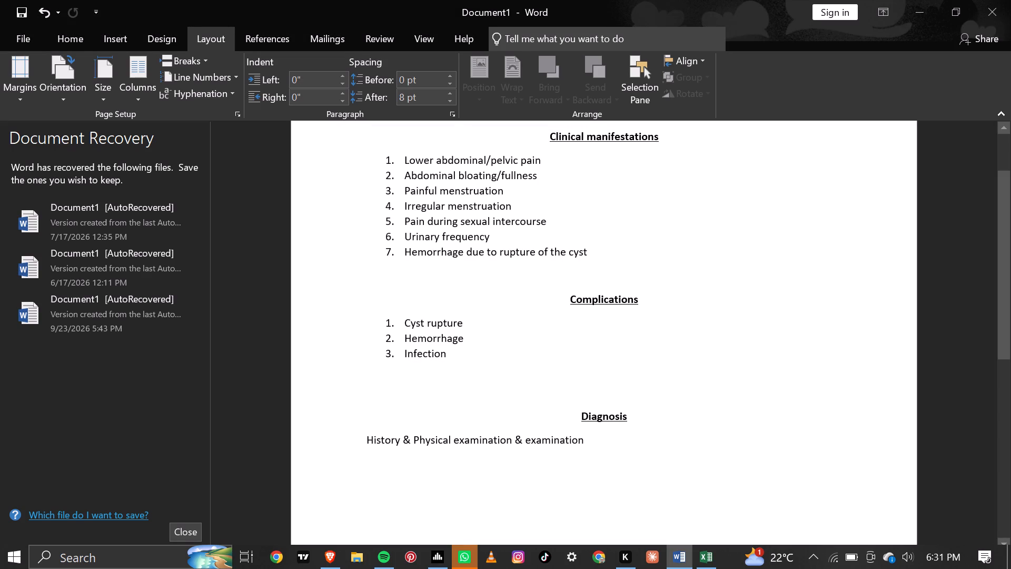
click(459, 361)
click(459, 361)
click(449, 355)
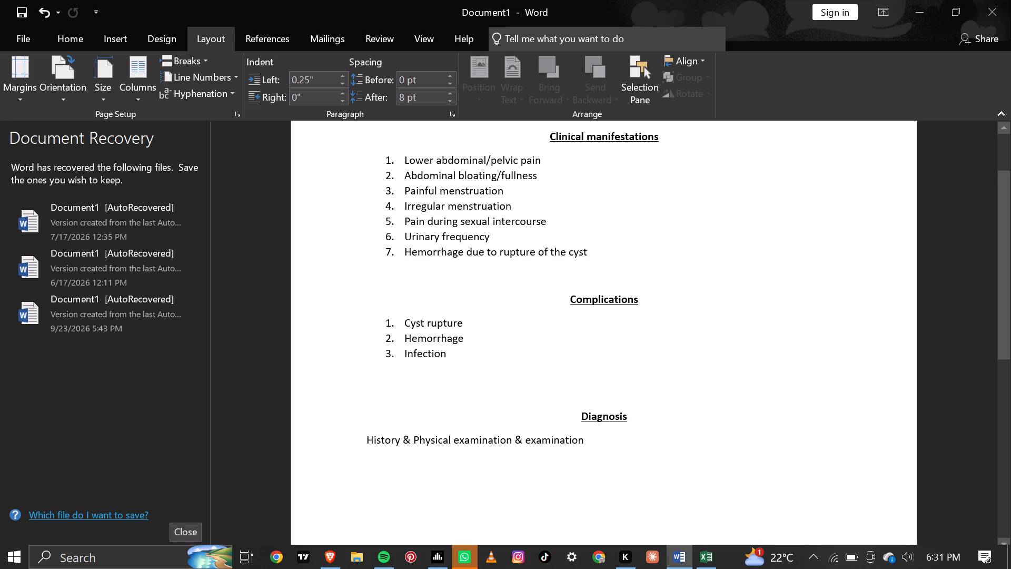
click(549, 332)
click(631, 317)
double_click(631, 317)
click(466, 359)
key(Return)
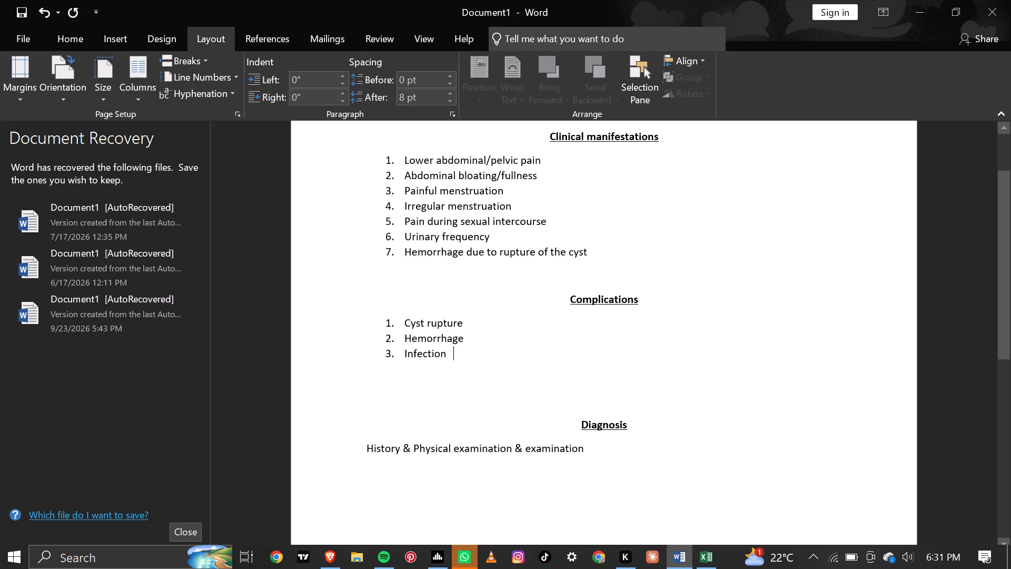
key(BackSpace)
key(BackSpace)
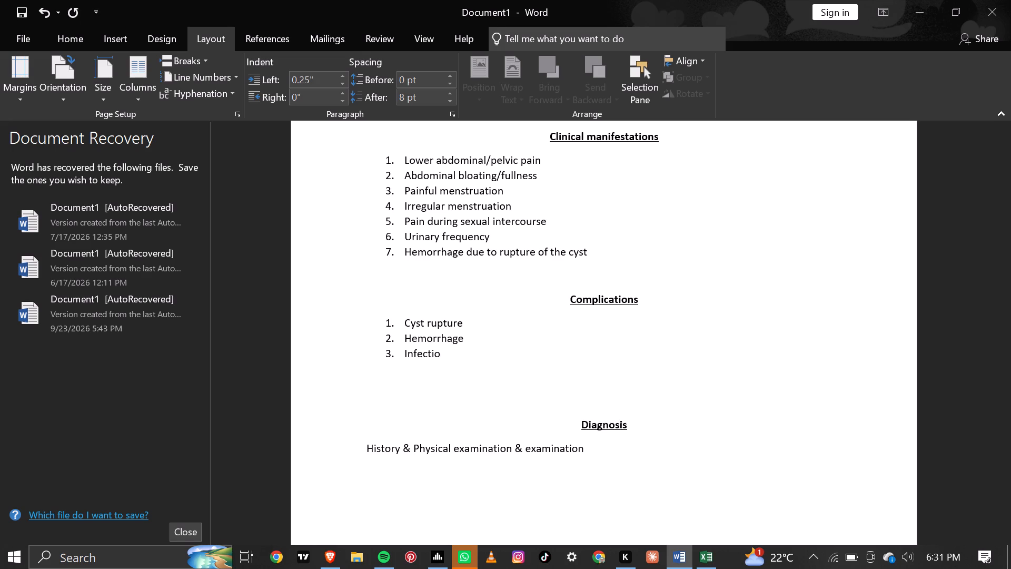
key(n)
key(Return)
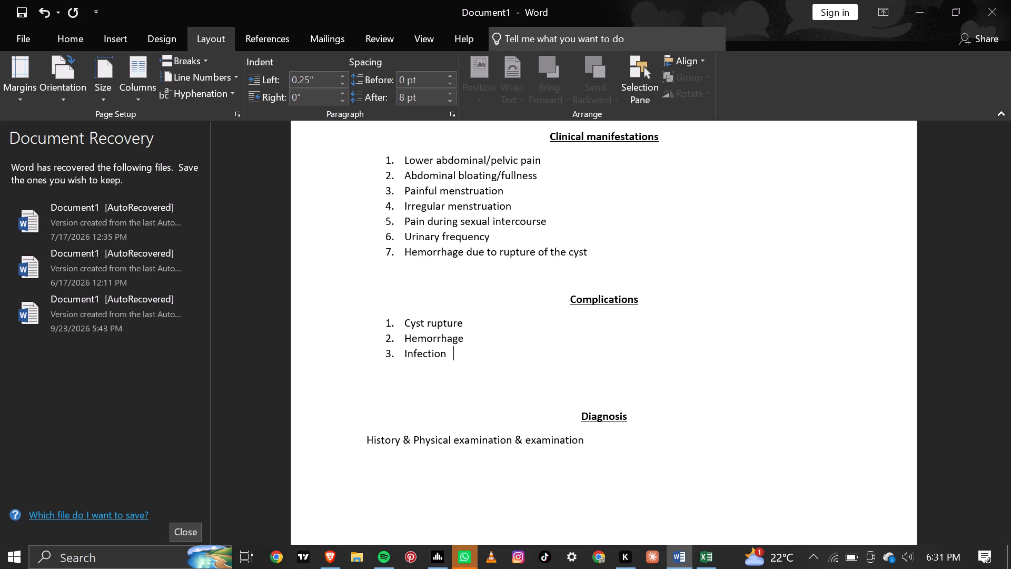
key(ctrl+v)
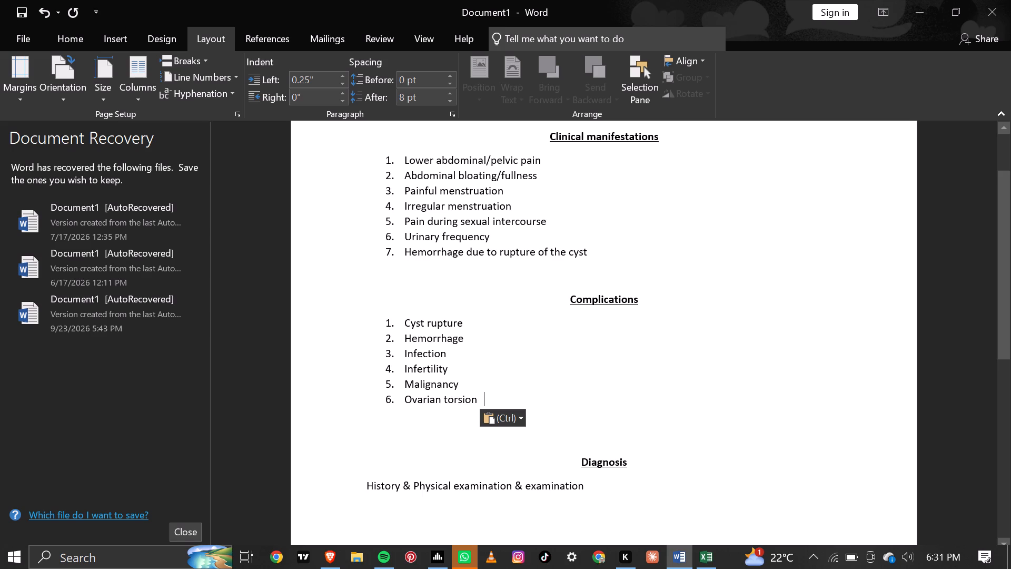
Remove the numbering from all six complications entries, "Cyst rupture" to "Ovarian torsion".
drag(492, 403, 372, 318)
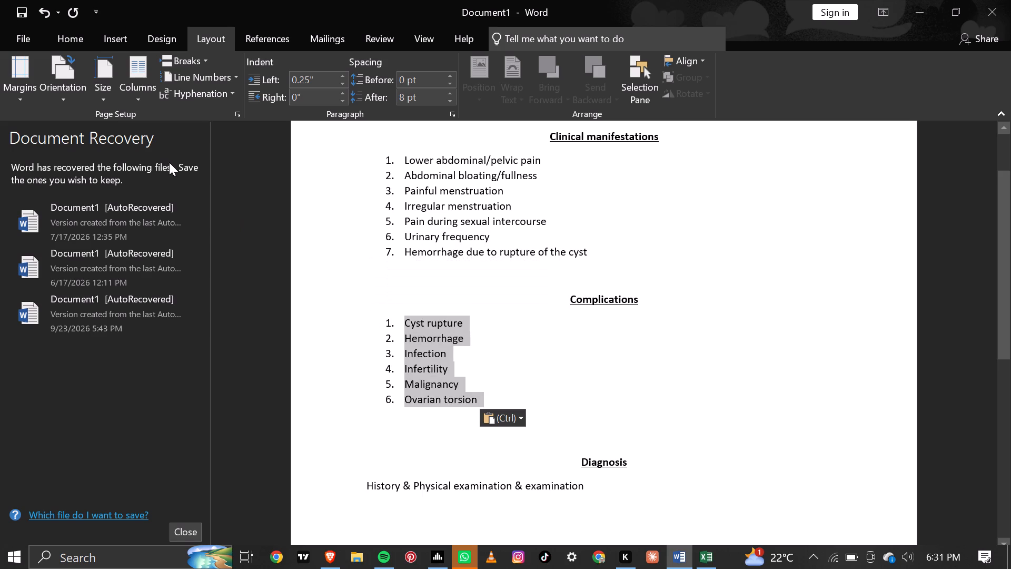
click(76, 41)
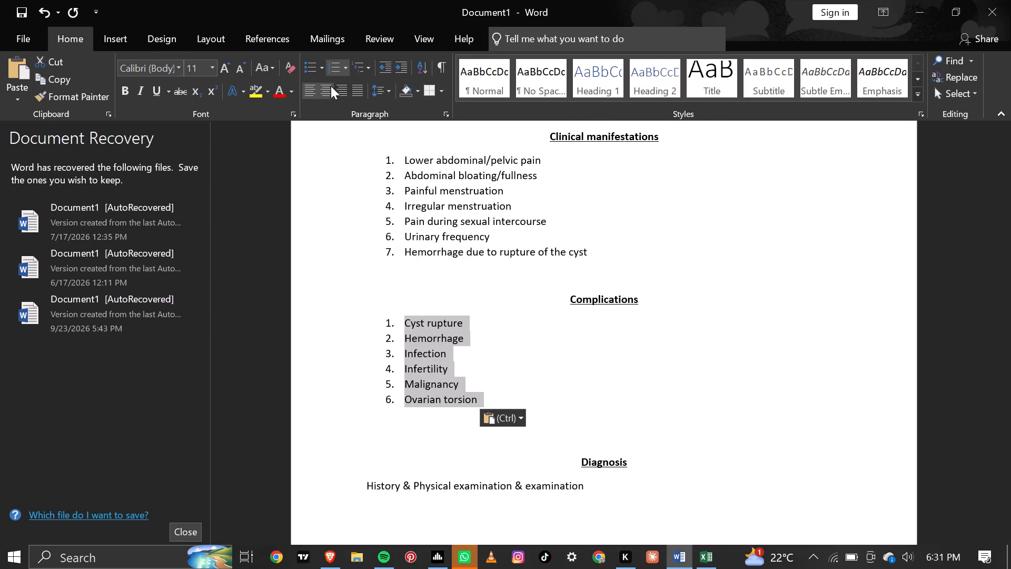
click(337, 68)
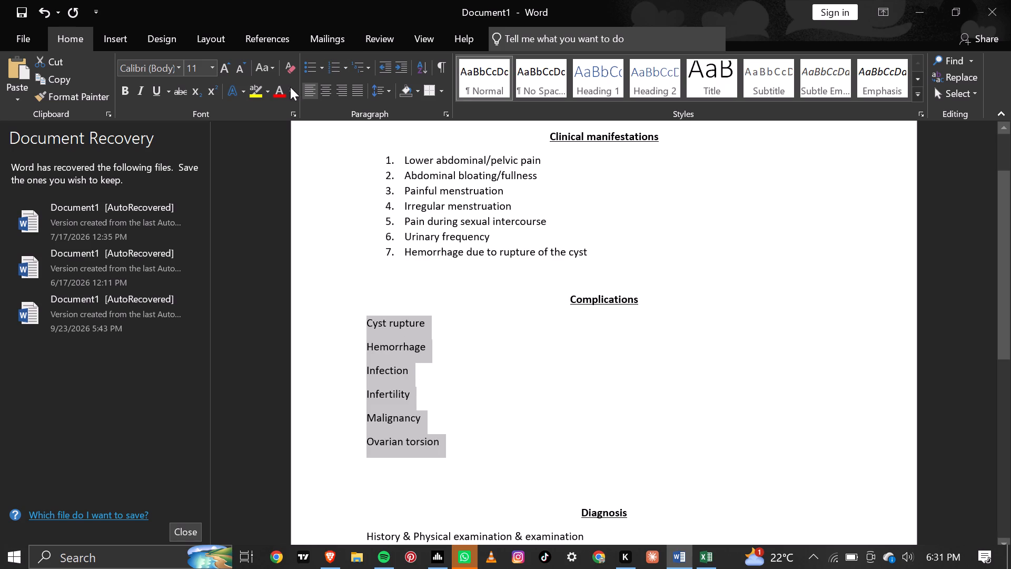
Arrange the six complications entries, "Cyst rupture" to "Ovarian torsion", in two columns.
click(230, 36)
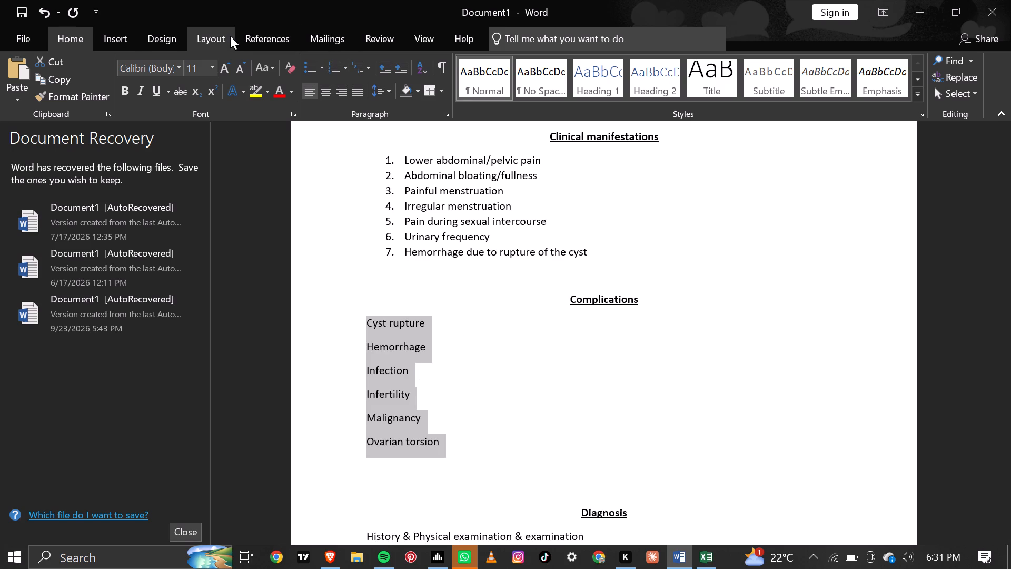
click(122, 74)
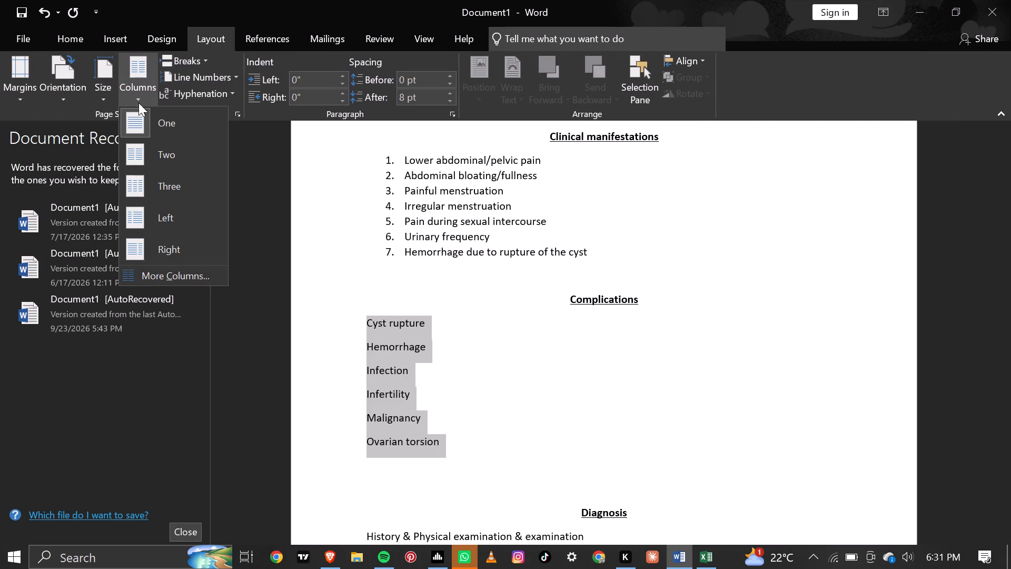
click(173, 160)
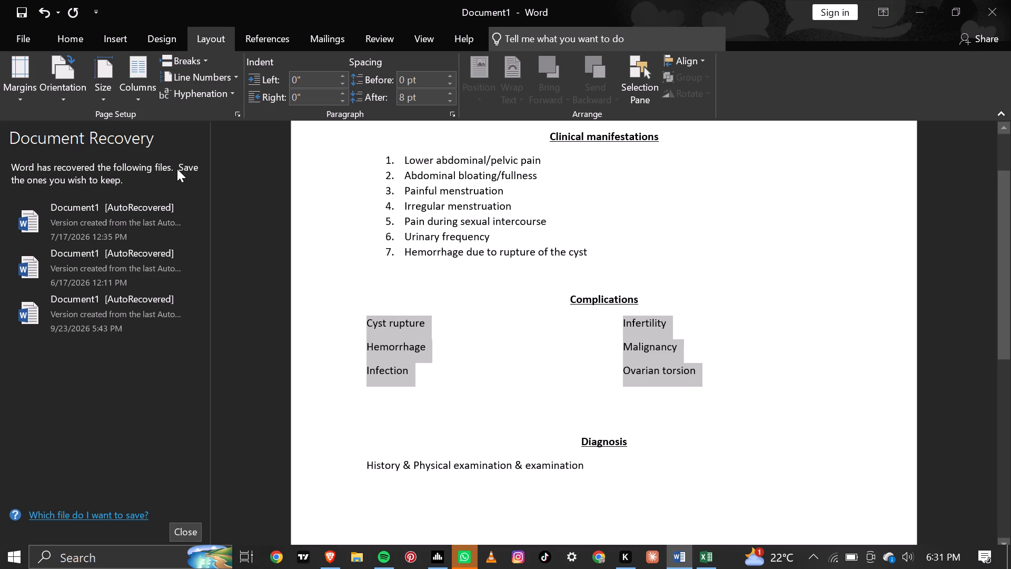
click(445, 397)
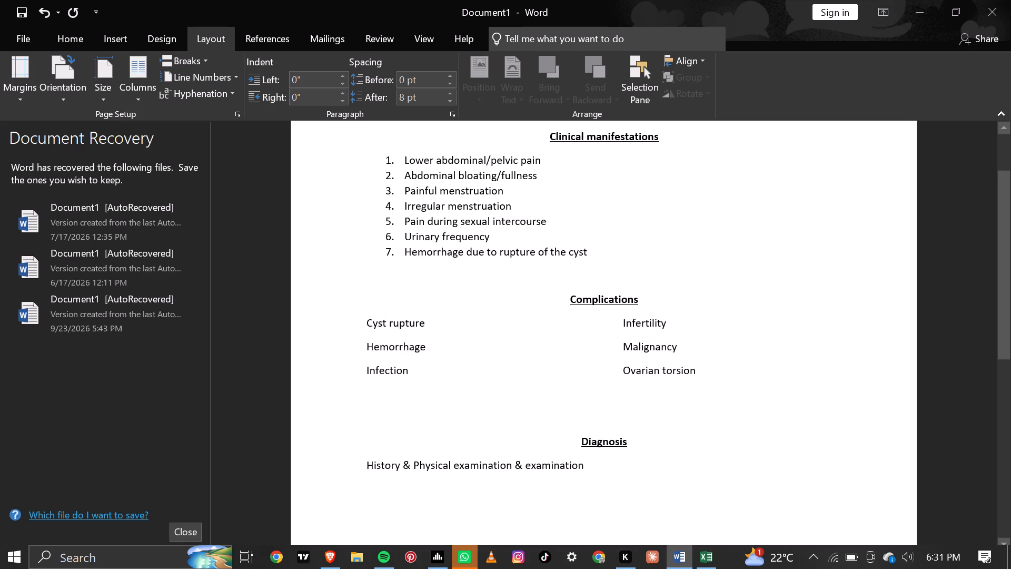
Apply checkmark bullets to all six complications entries, "Cyst rupture" to "Ovarian torsion", across both columns.
drag(710, 375, 444, 333)
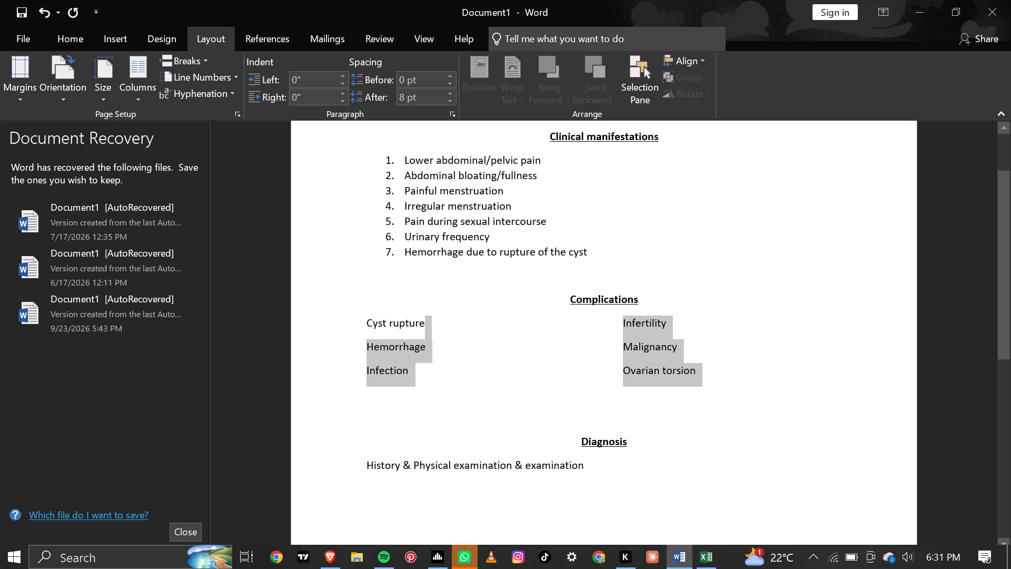
drag(444, 333, 362, 330)
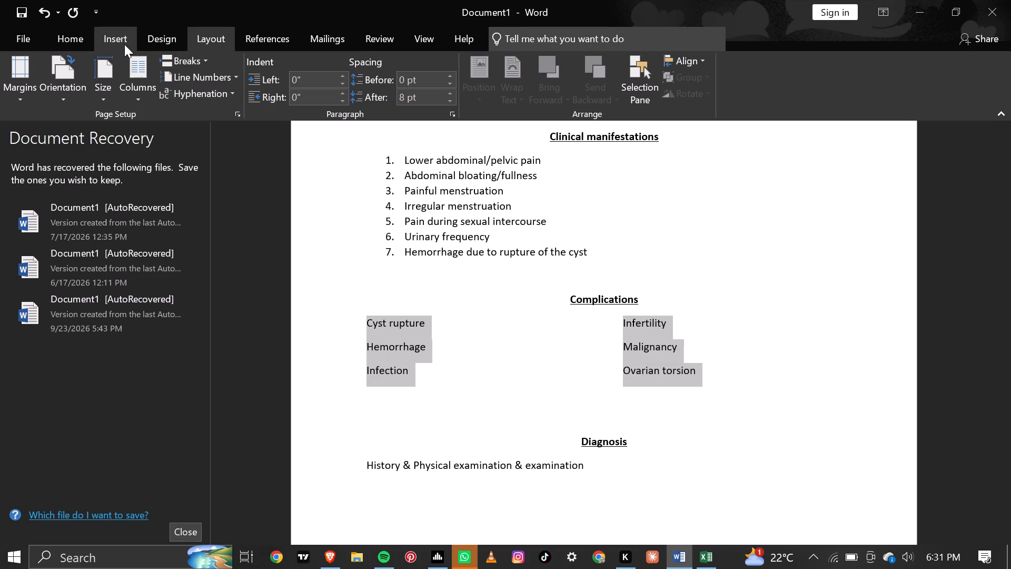
click(124, 44)
click(84, 39)
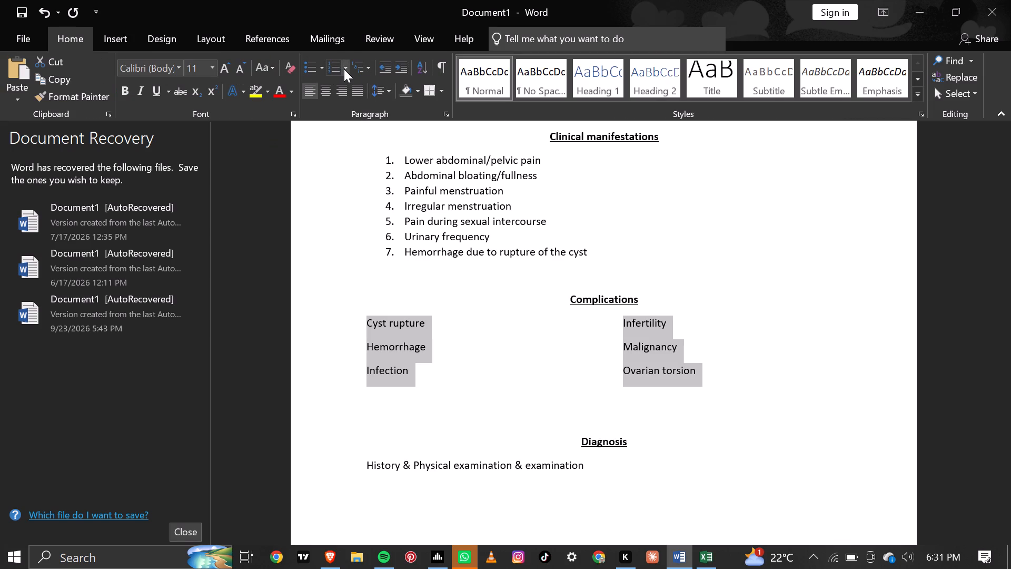
click(325, 67)
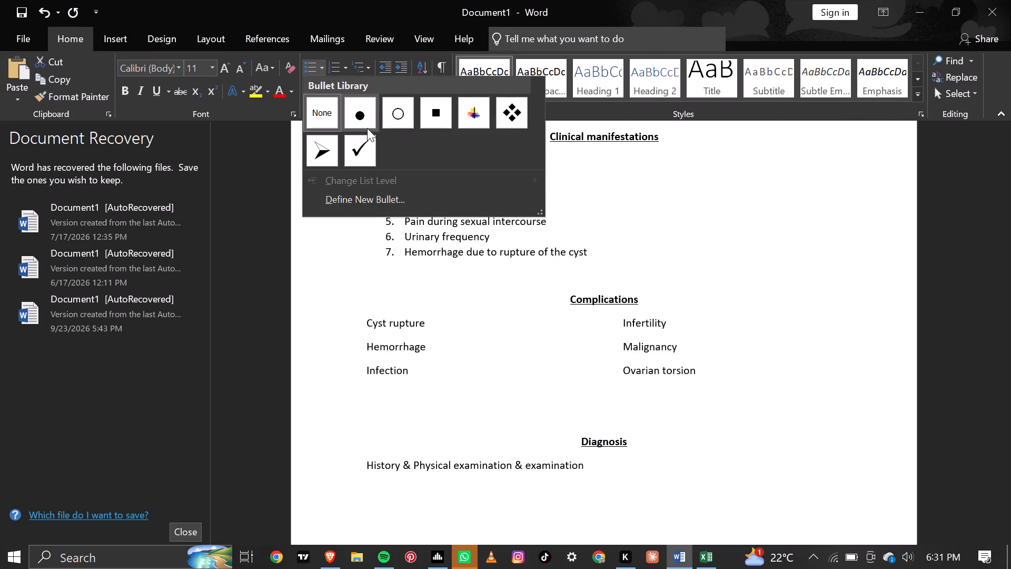
click(357, 159)
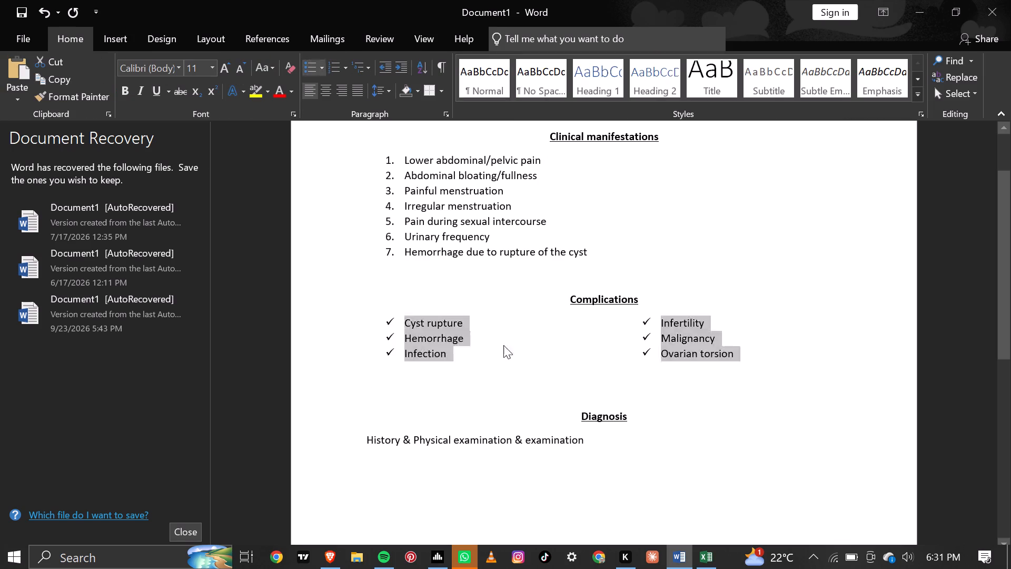
Place the text cursor at the end of the "History & Physical examination & examination" line under the Diagnosis heading.
click(585, 442)
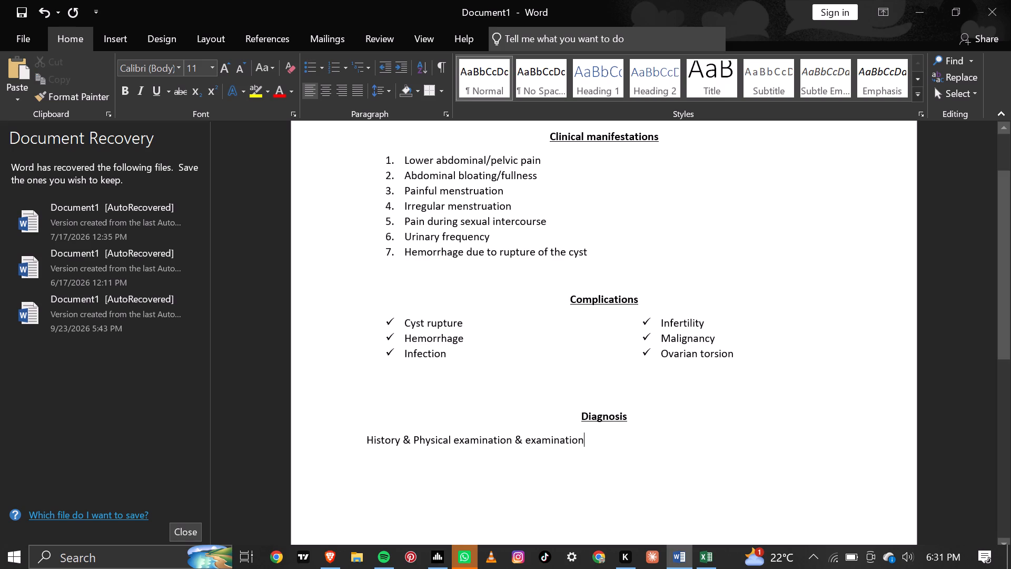